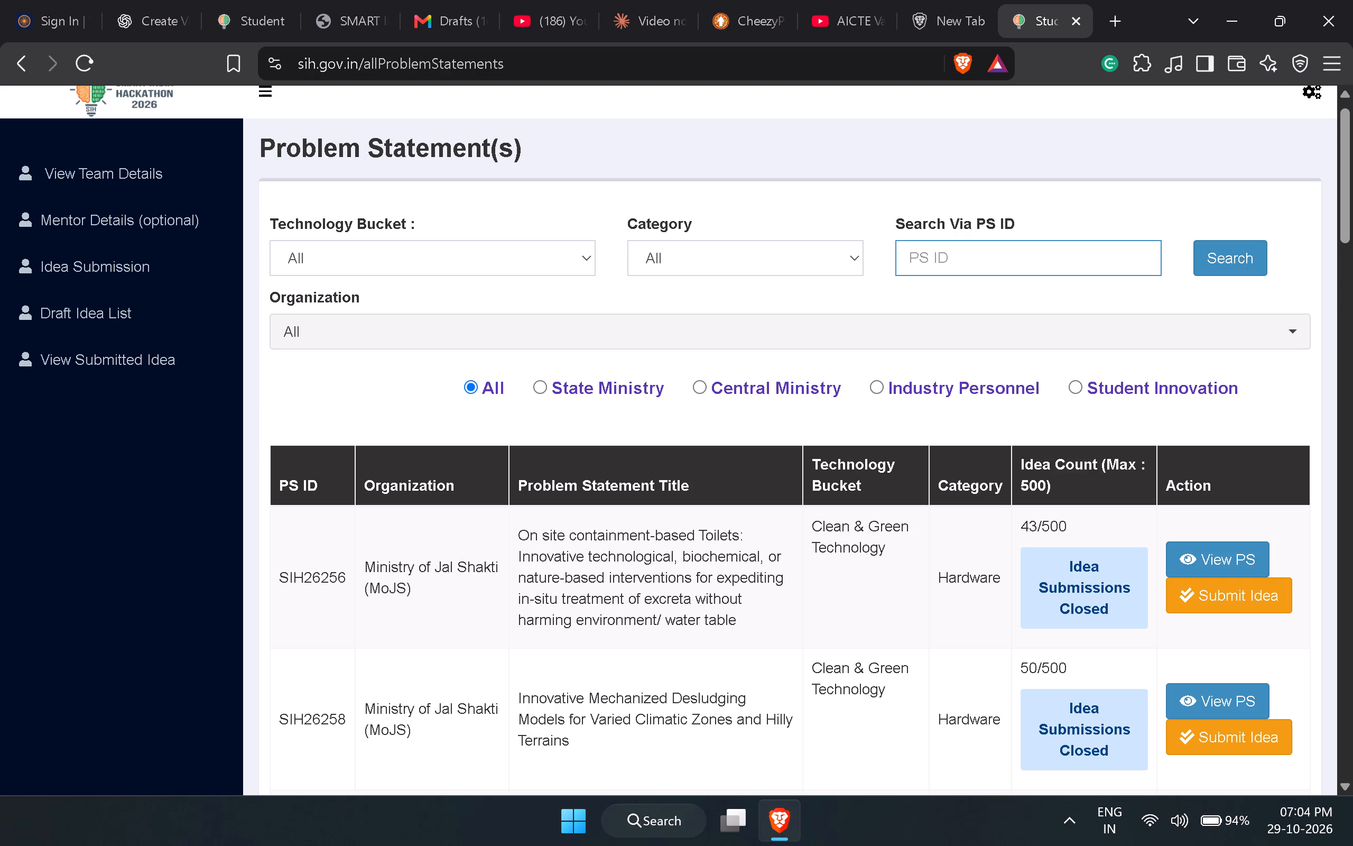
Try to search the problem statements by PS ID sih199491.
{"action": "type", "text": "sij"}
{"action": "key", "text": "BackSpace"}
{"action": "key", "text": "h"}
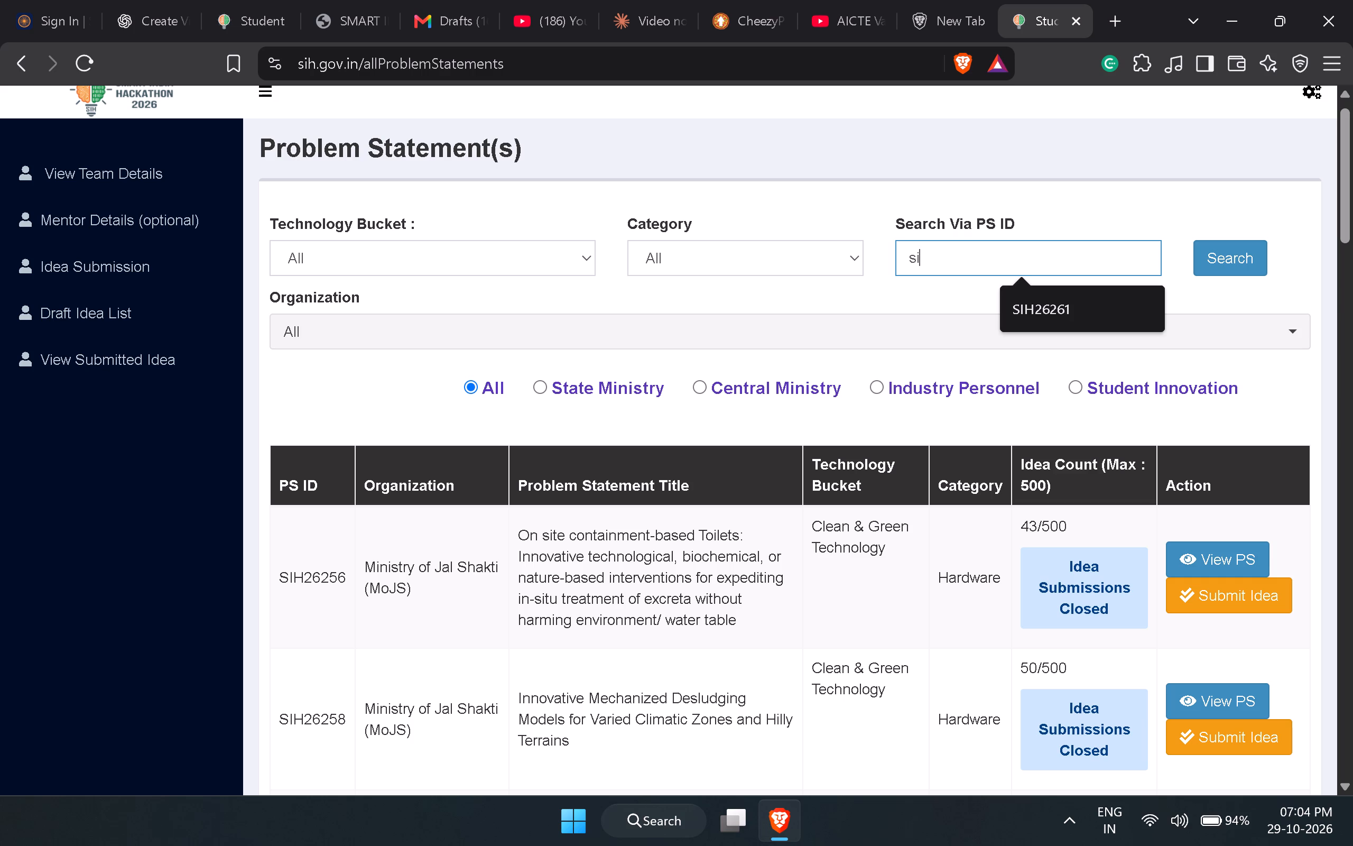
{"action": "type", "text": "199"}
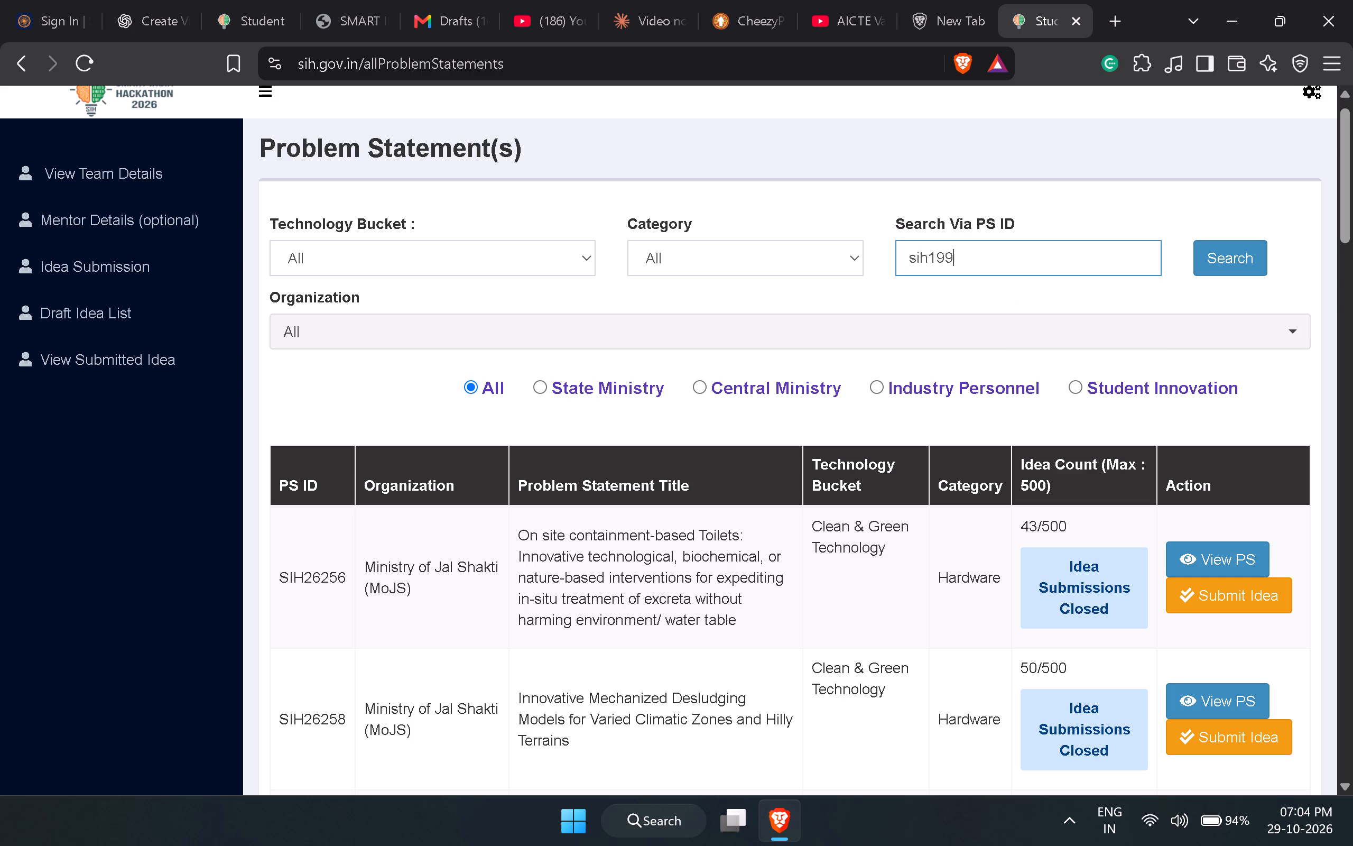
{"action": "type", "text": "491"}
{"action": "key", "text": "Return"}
Replace the number in the PS ID search so it reads sih26263 and run the search.
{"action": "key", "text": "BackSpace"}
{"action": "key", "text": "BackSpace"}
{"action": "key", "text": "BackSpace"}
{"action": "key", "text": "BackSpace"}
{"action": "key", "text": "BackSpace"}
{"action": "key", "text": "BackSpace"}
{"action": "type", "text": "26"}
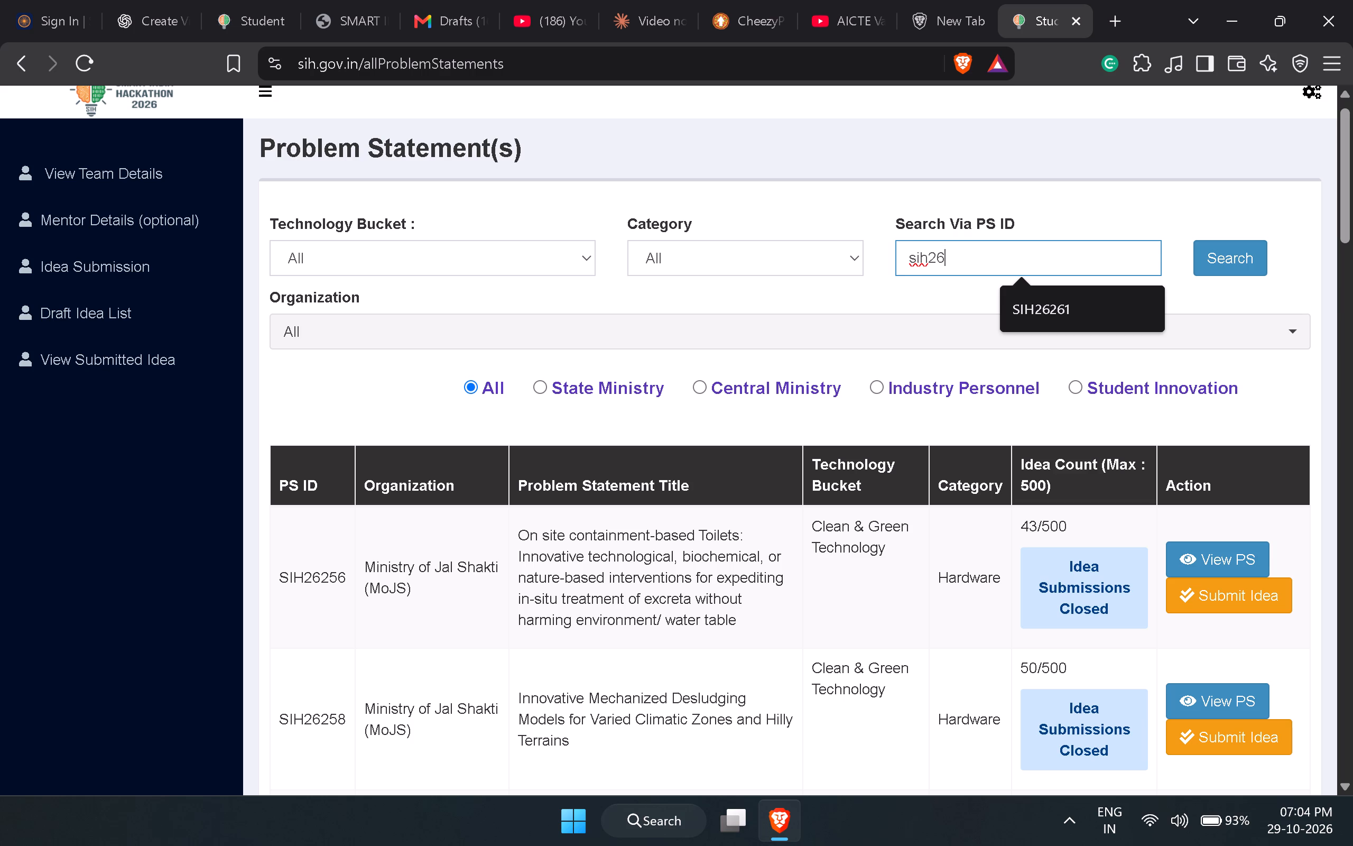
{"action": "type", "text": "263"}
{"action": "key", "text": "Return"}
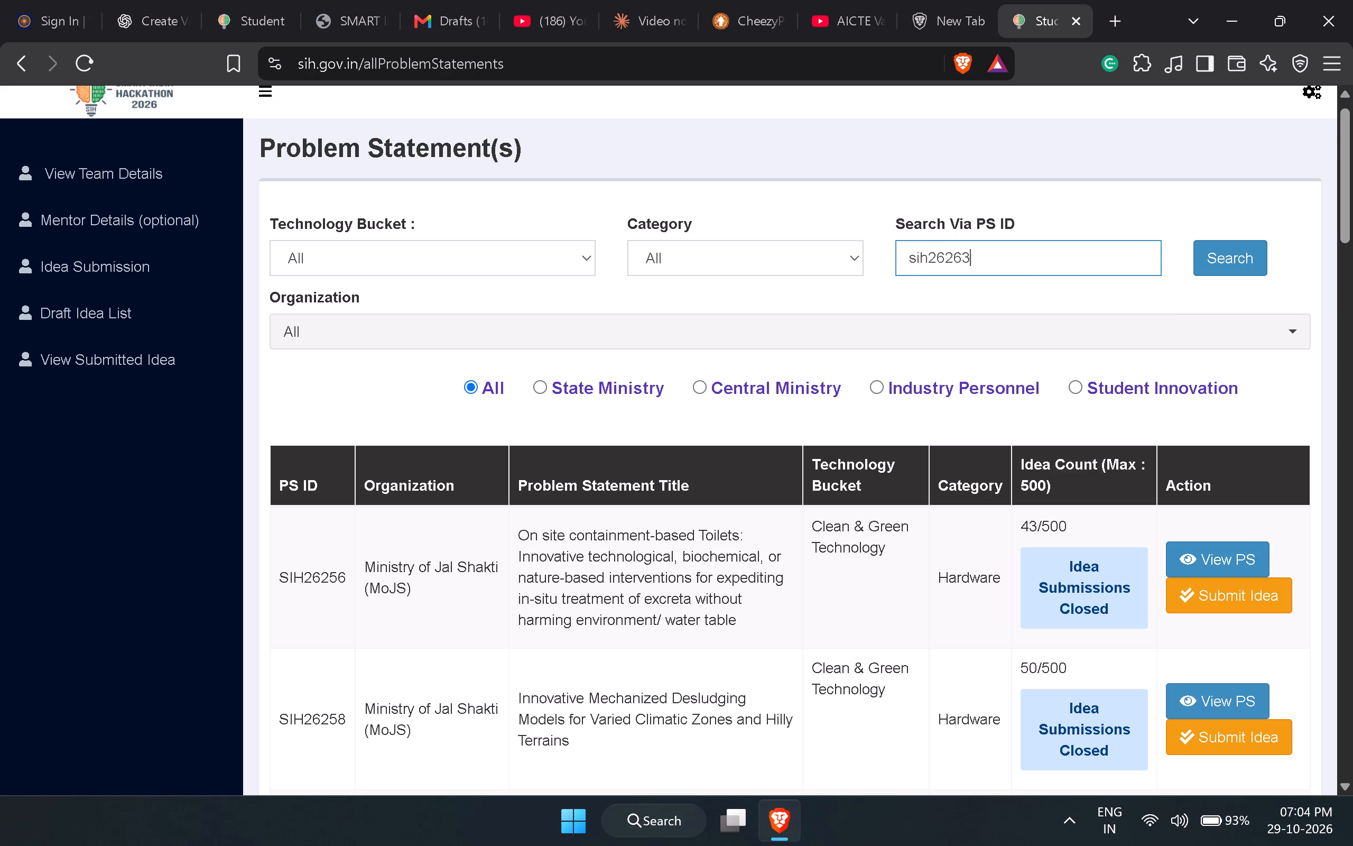
{"action": "left_click", "coordinate": [1237, 256]}
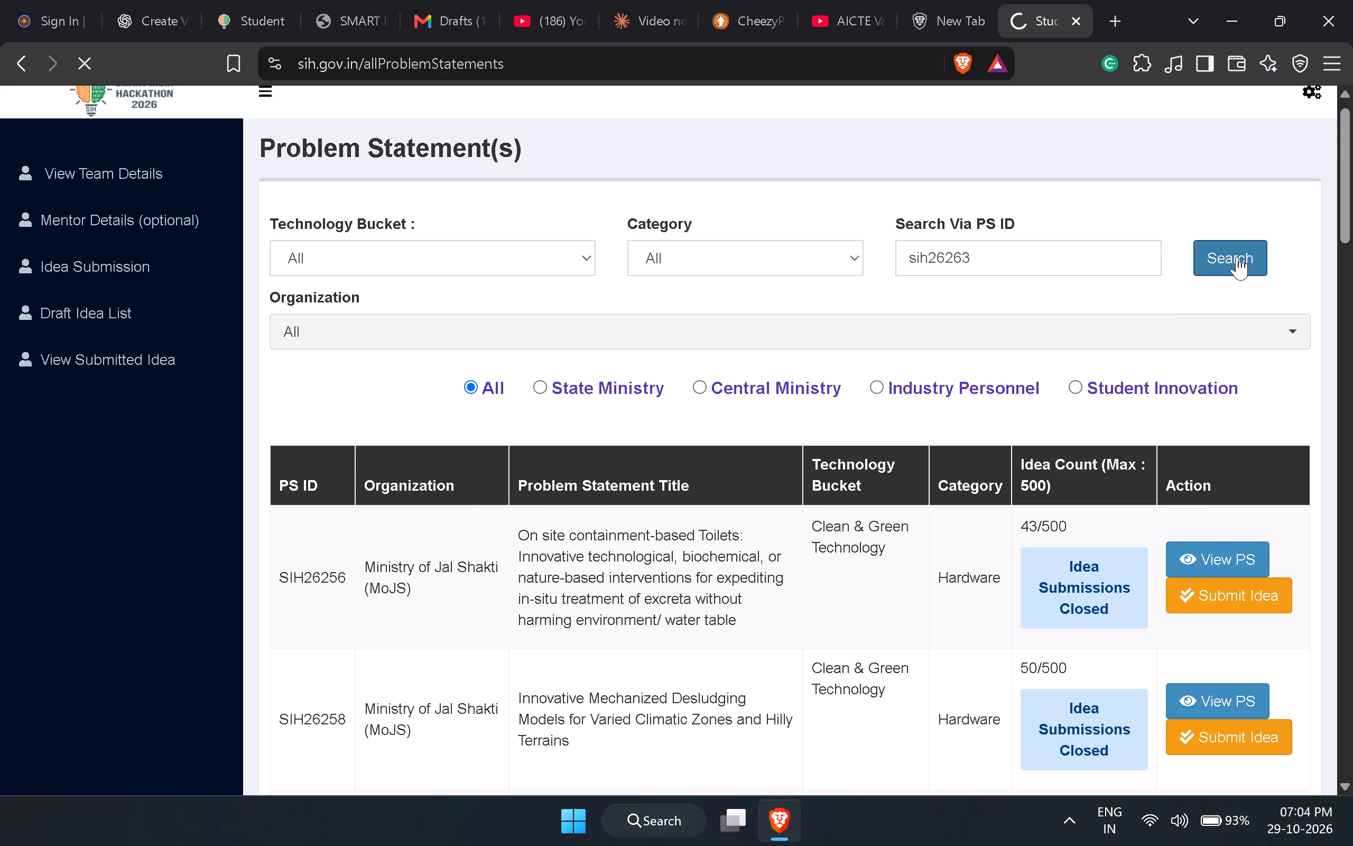
{"action": "scroll", "coordinate": [1237, 256], "scroll_direction": "up", "scroll_amount": 1}
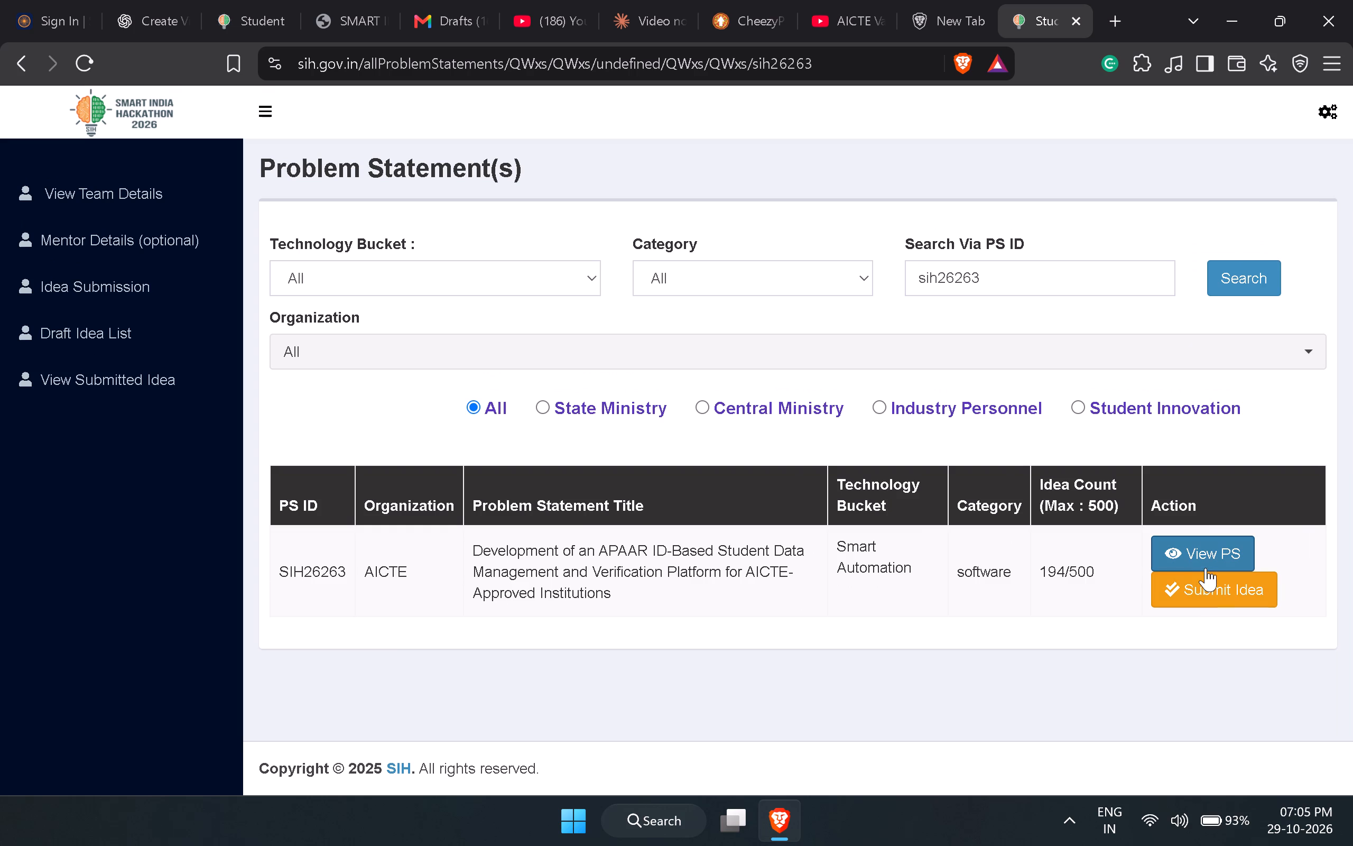
View the details of problem statement SIH26263 and close them again.
{"action": "left_click", "coordinate": [1209, 567]}
{"action": "scroll", "coordinate": [632, 478], "scroll_direction": "down", "scroll_amount": 5}
{"action": "left_click", "coordinate": [964, 632]}
{"action": "left_click", "coordinate": [1227, 607]}
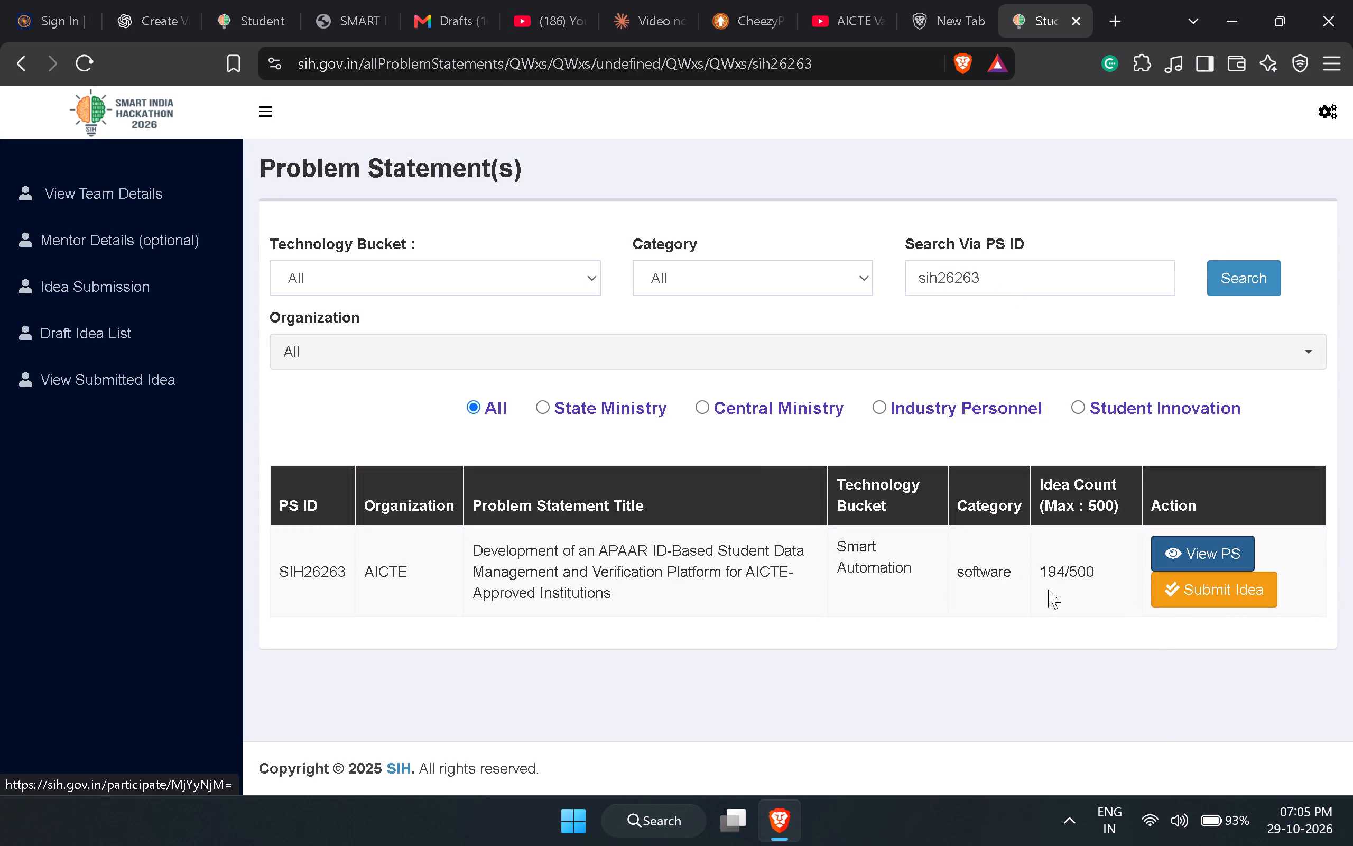
Open the idea submission form for problem statement SIH26263.
{"action": "left_click", "coordinate": [1210, 593]}
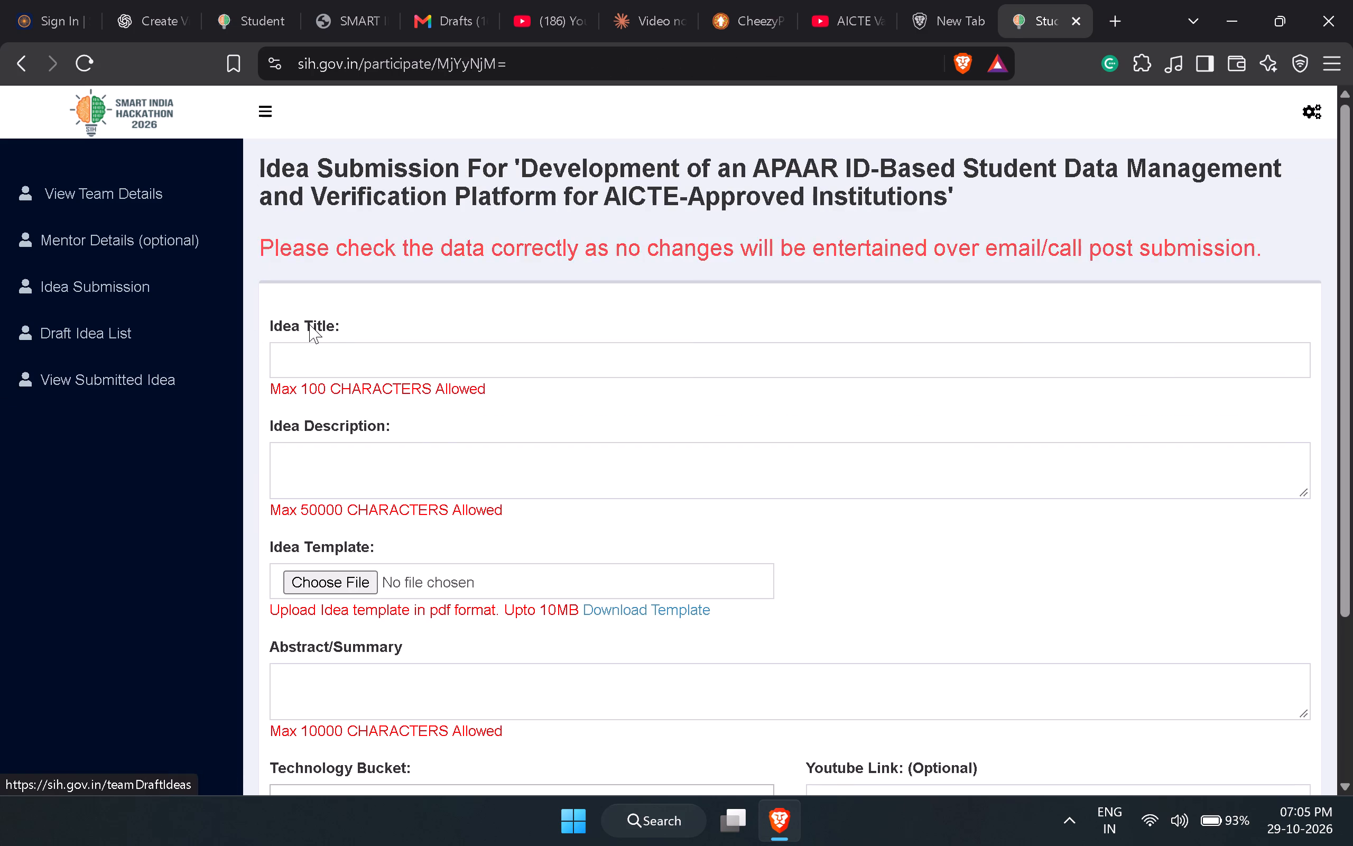
Open the Idea Title field of the submission form for entry.
{"action": "left_click", "coordinate": [333, 342]}
{"action": "left_click", "coordinate": [335, 350]}
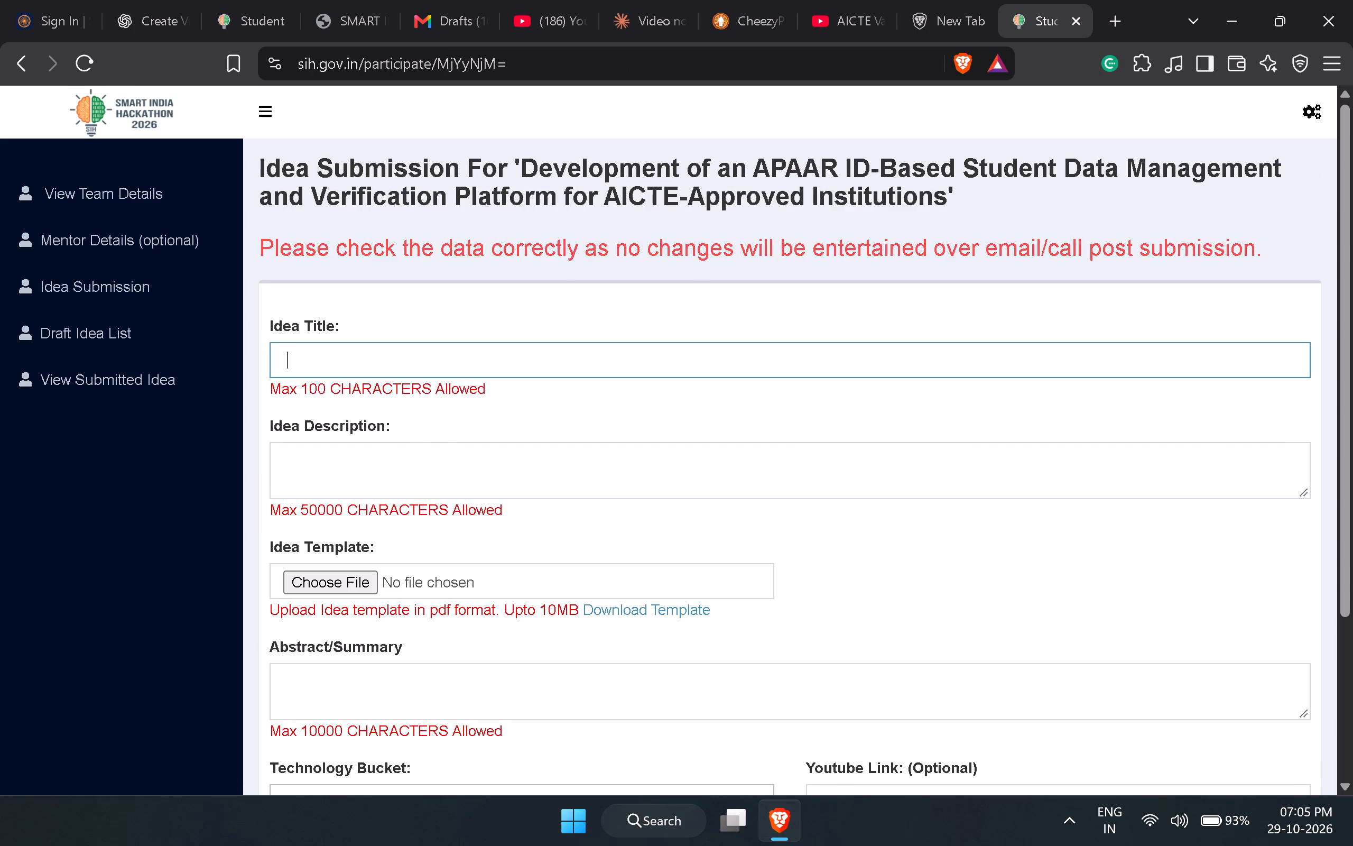
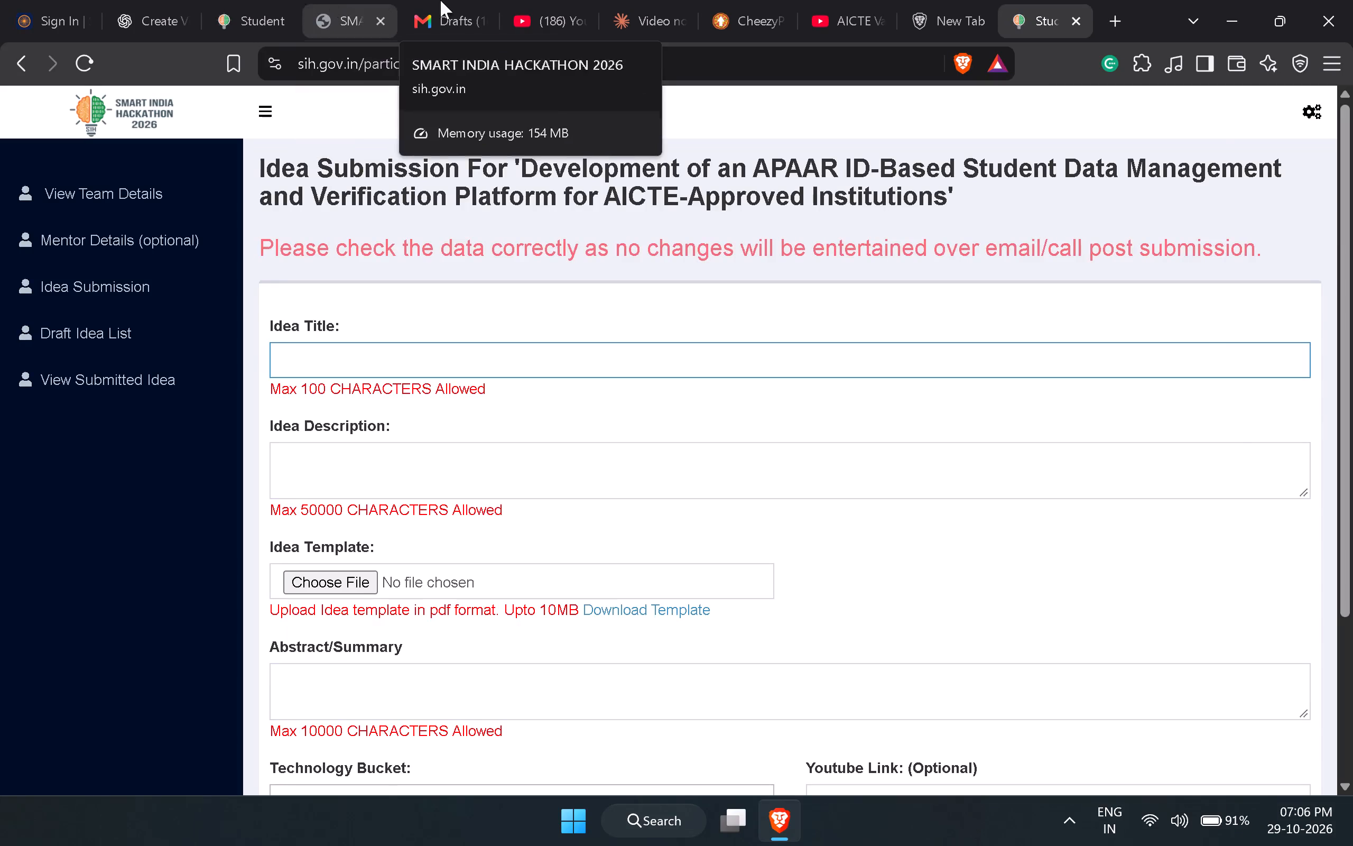
Switch to the Gmail drafts and reload them.
{"action": "left_click", "coordinate": [458, 1]}
{"action": "key", "text": "ctrl+r"}
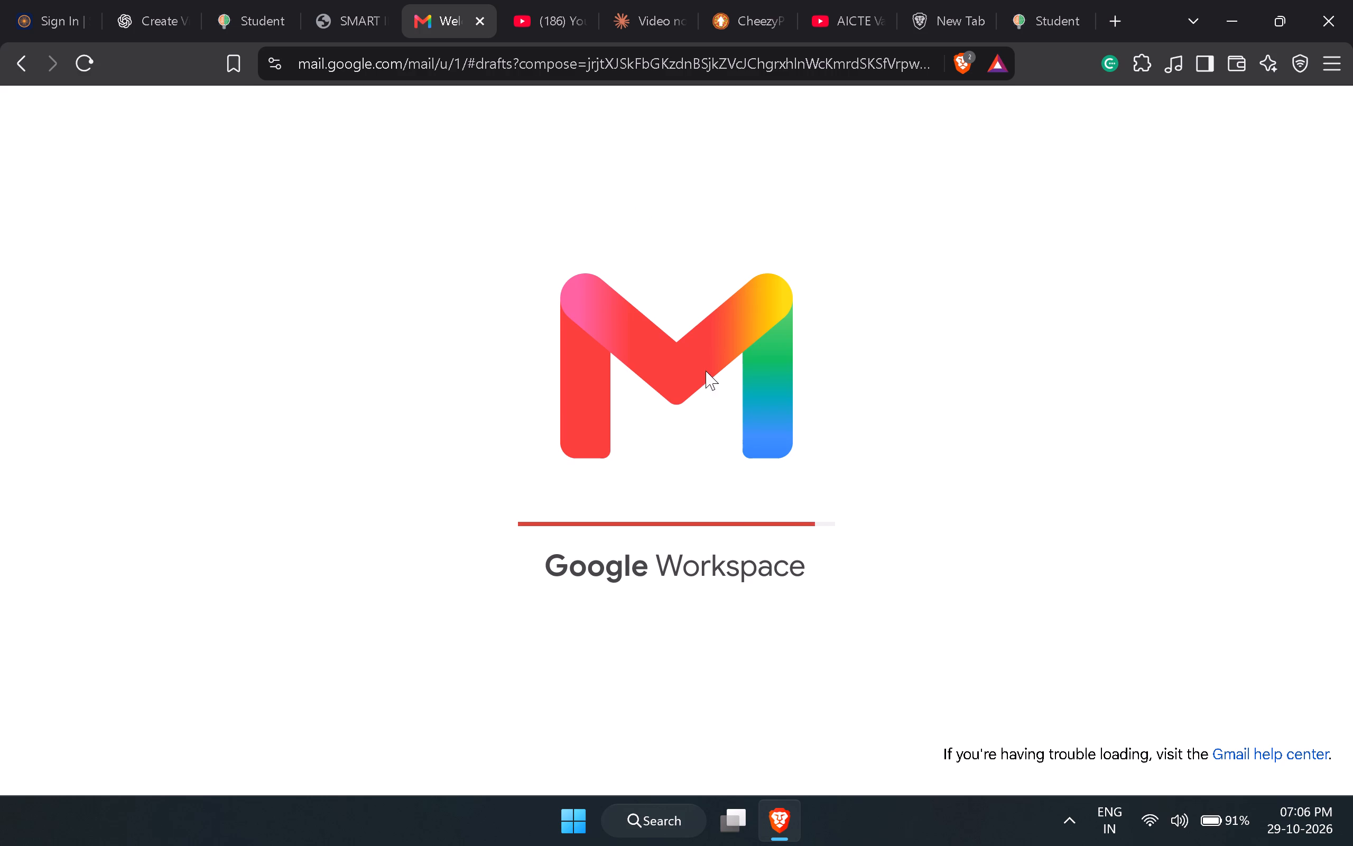
{"action": "left_click", "coordinate": [379, 20]}
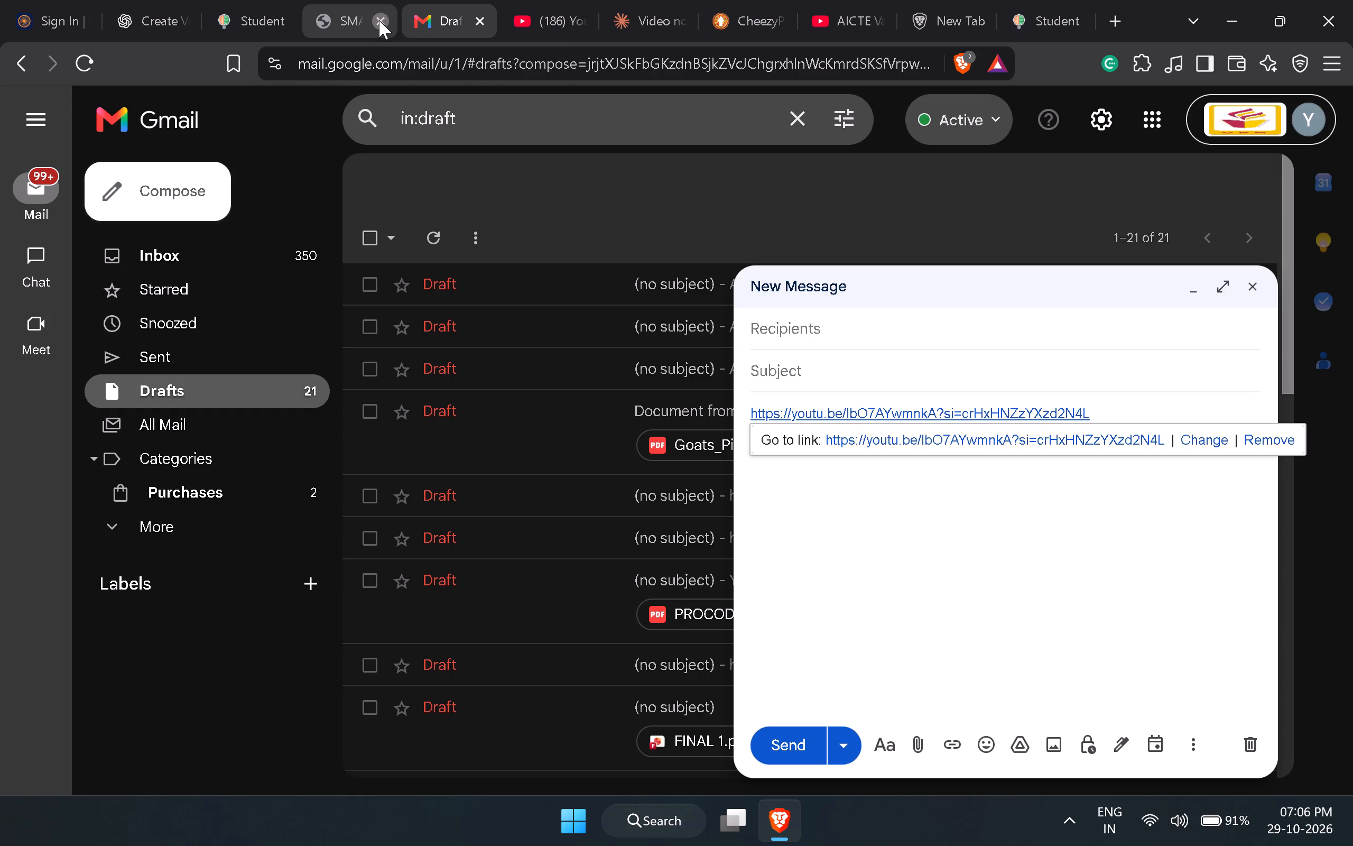
{"action": "left_click", "coordinate": [475, 28]}
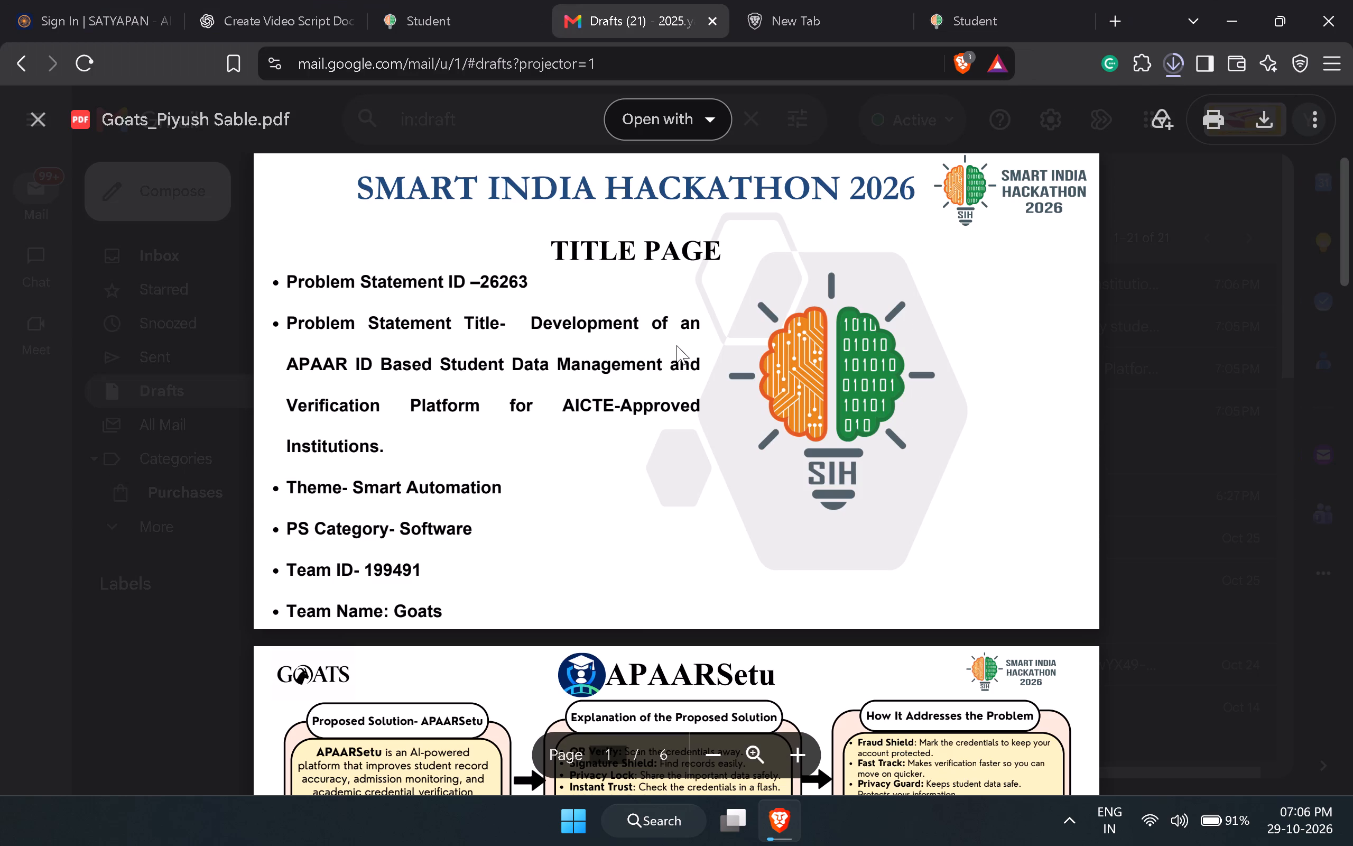
Return to the idea submission form for the APAAR ID-Based Student Data Management and Verification Platform.
{"action": "left_click", "coordinate": [442, 4]}
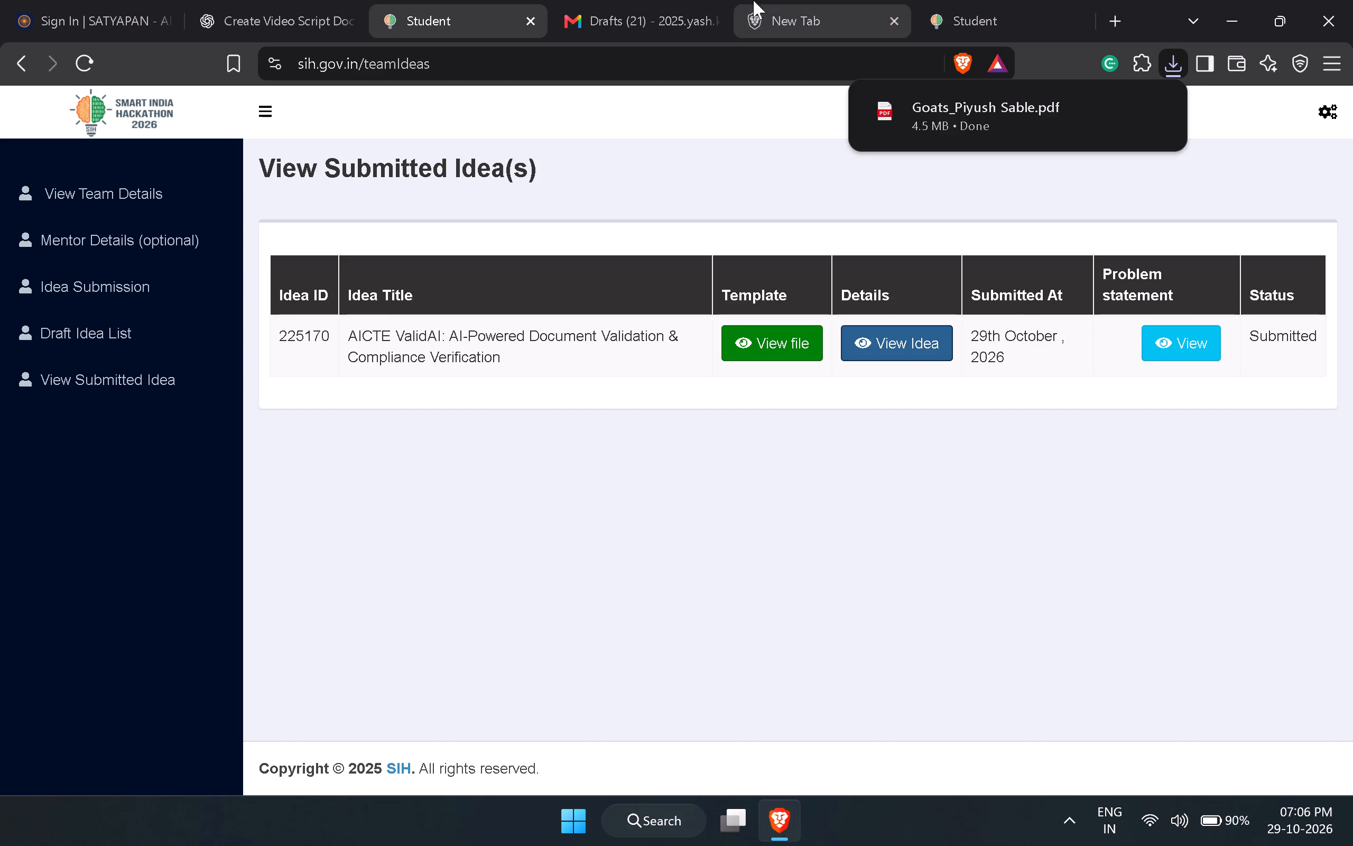
{"action": "left_click", "coordinate": [981, 12]}
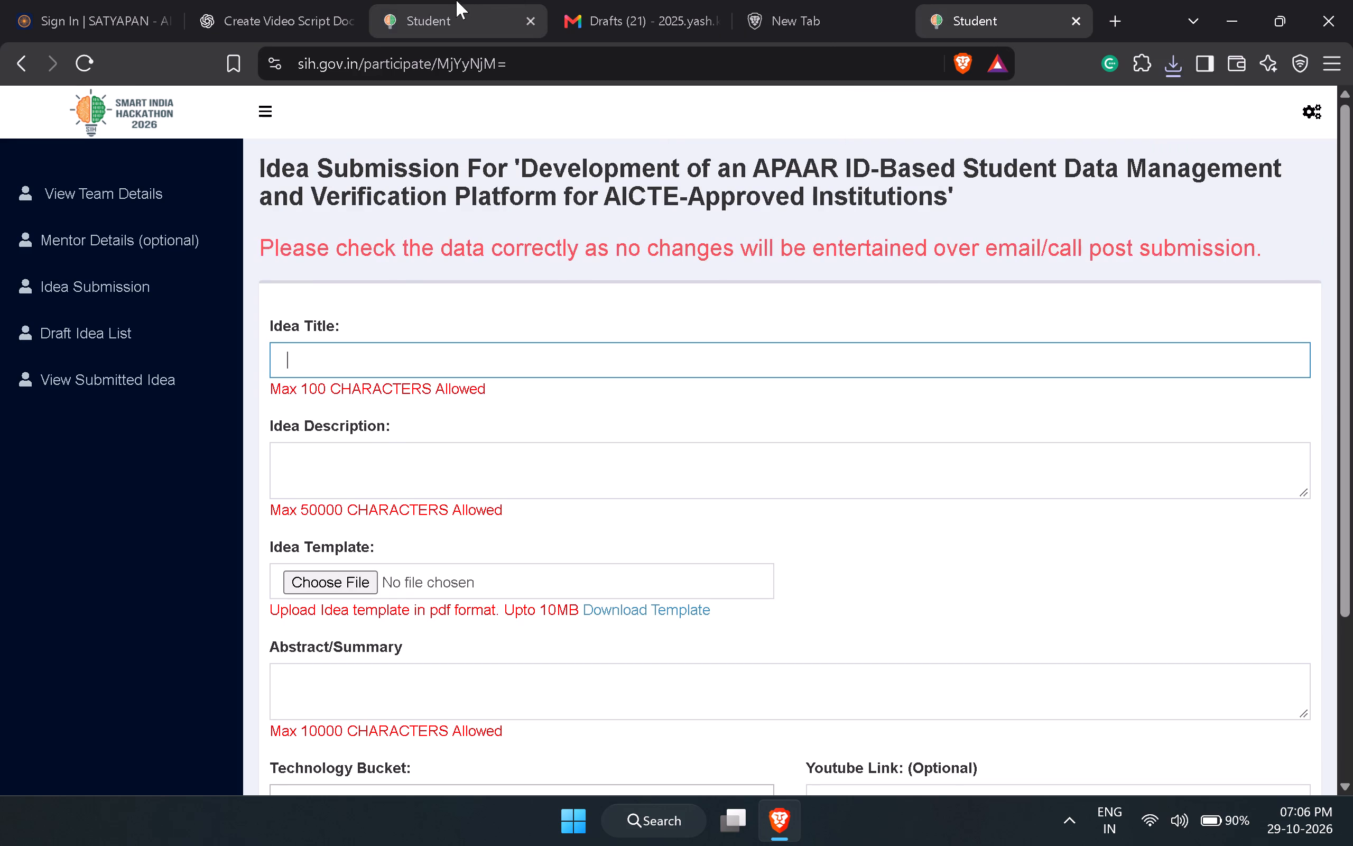
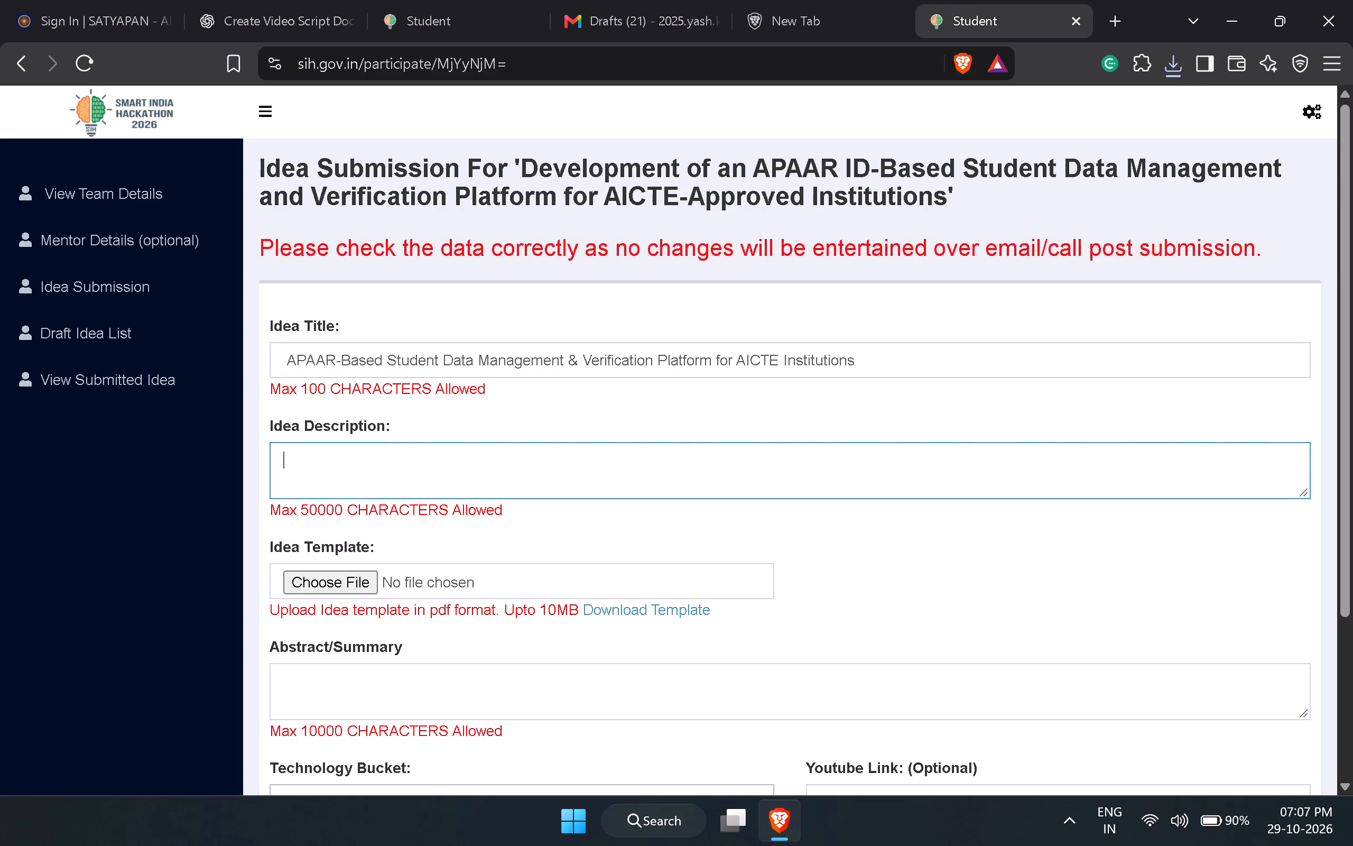
{"action": "key", "text": "ctrl+v"}
In Gmail, close the idea title draft and open the draft headed "APAARSetu: Verified Student Records for Every AICTE Institution".
{"action": "left_click", "coordinate": [634, 0]}
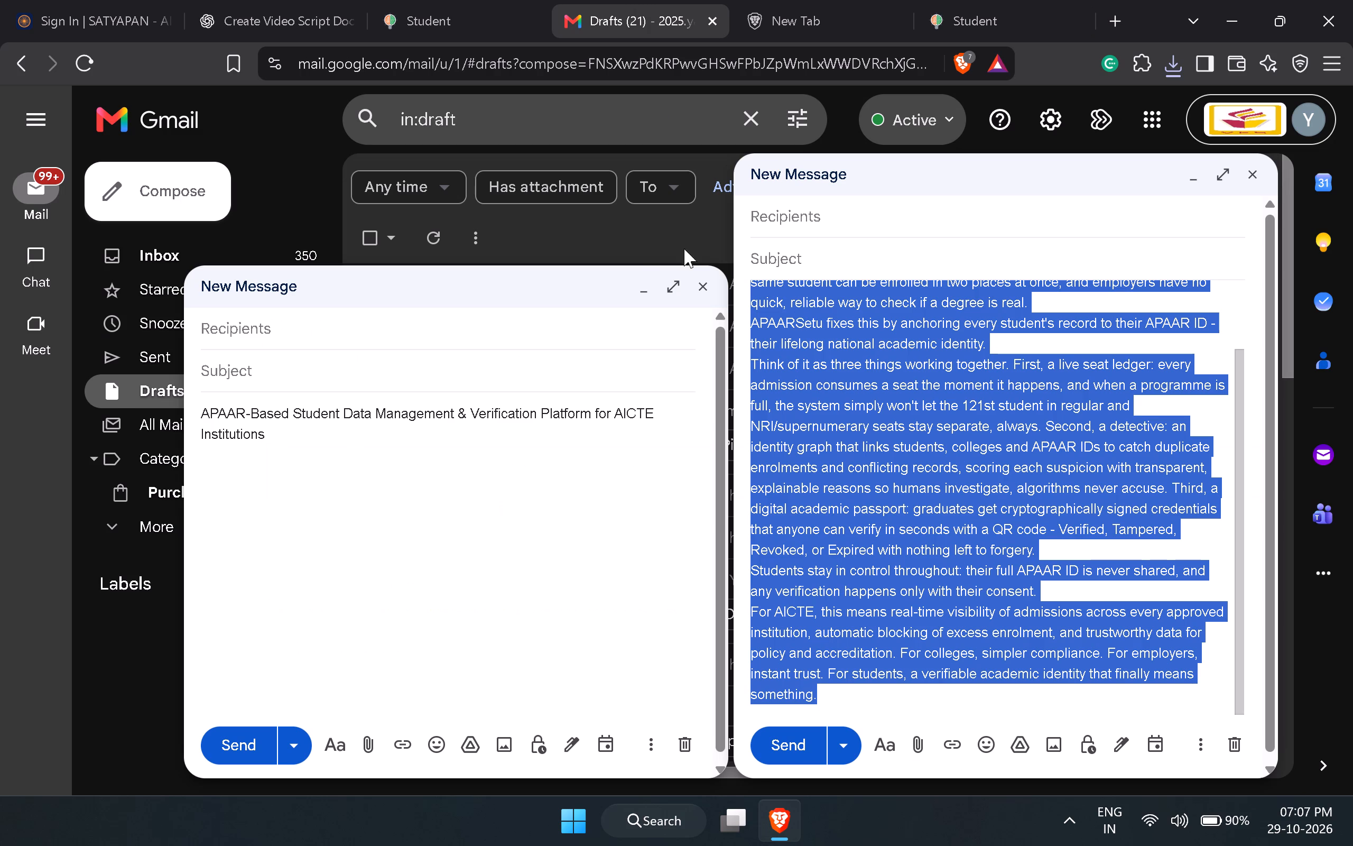
{"action": "left_click", "coordinate": [631, 253]}
{"action": "left_click", "coordinate": [702, 285]}
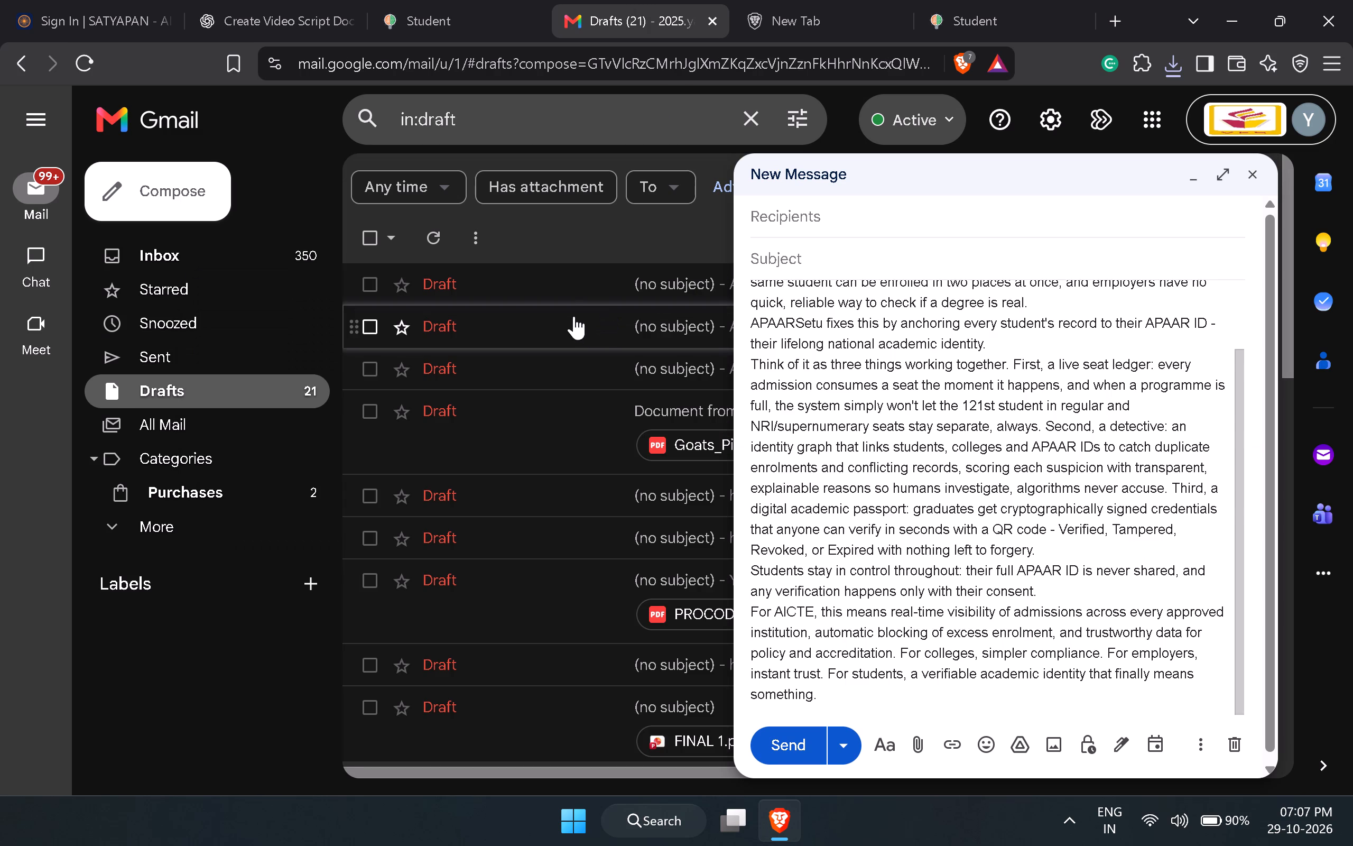
{"action": "left_click", "coordinate": [574, 286]}
Copy the full "APAARSetu : Abstract" draft text into the Abstract/Summary field of the submission form.
{"action": "left_click", "coordinate": [550, 388]}
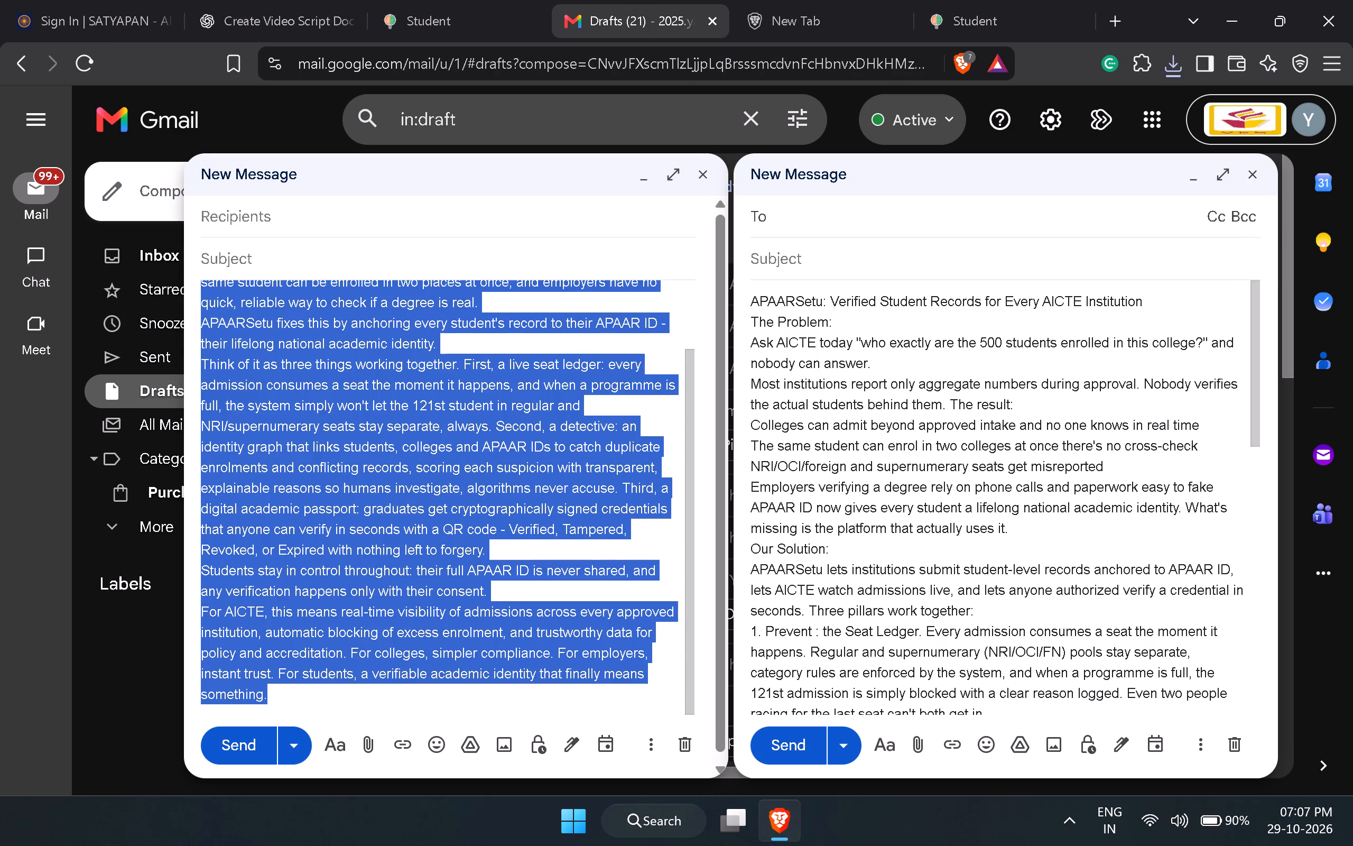
{"action": "left_click", "coordinate": [538, 389]}
{"action": "key", "text": "ctrl+a"}
{"action": "key", "text": "ctrl+c"}
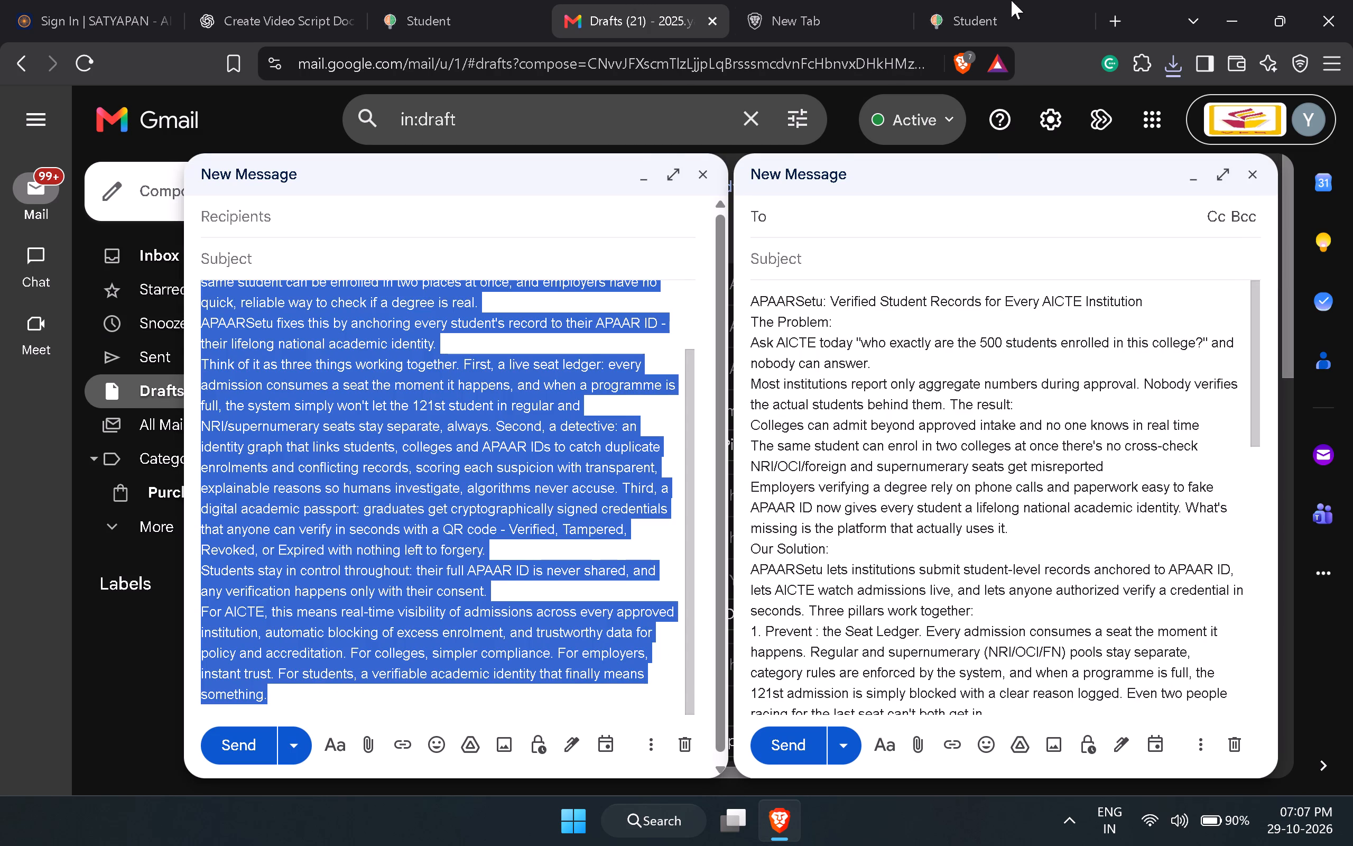
{"action": "left_click", "coordinate": [956, 0]}
{"action": "left_click", "coordinate": [394, 698]}
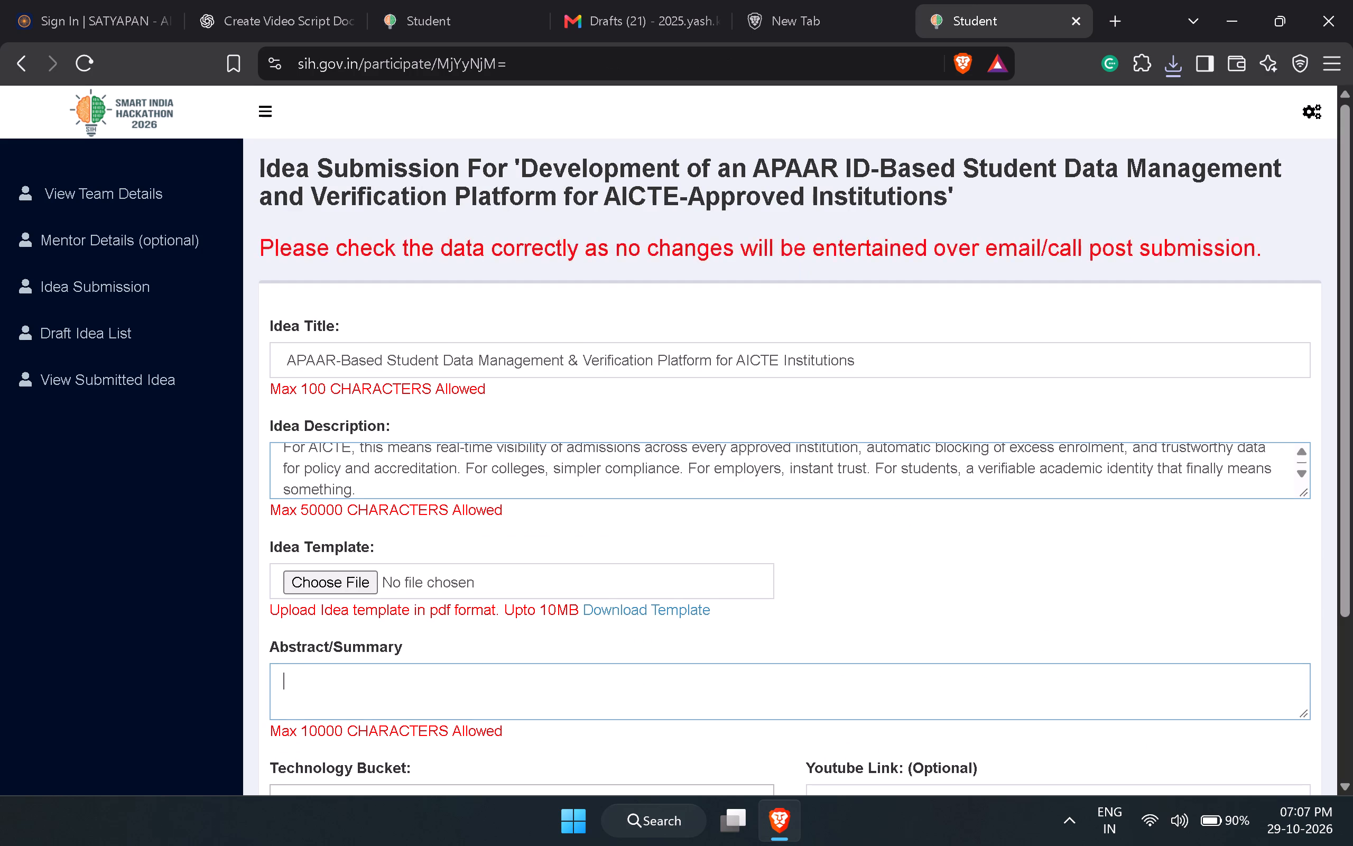
{"action": "key", "text": "ctrl+v"}
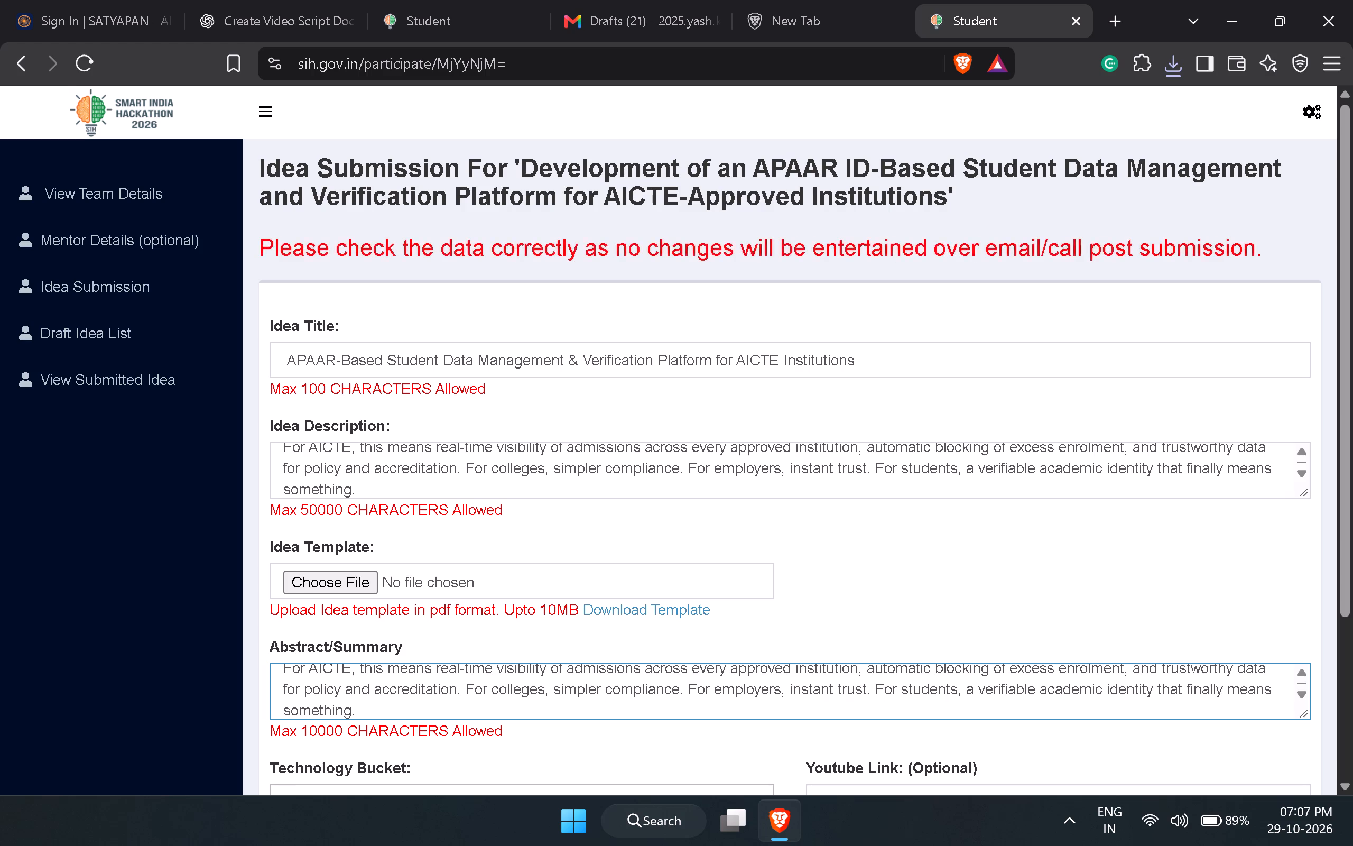
{"action": "scroll", "coordinate": [468, 487], "scroll_direction": "down", "scroll_amount": 3}
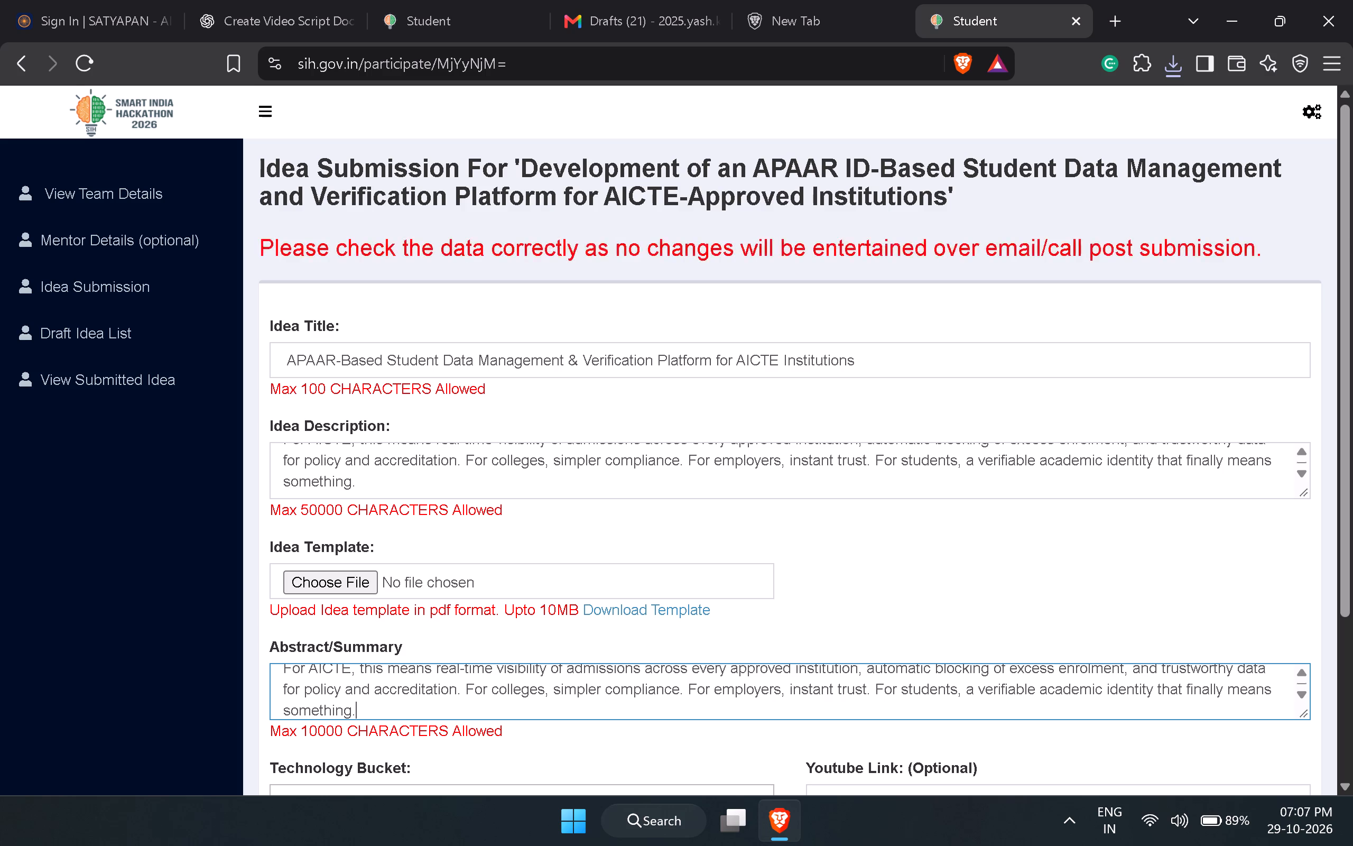
Attach the Goats PDF from the Downloads folder as the idea template.
{"action": "scroll", "coordinate": [396, 671], "scroll_direction": "down", "scroll_amount": 1}
{"action": "left_click", "coordinate": [347, 585]}
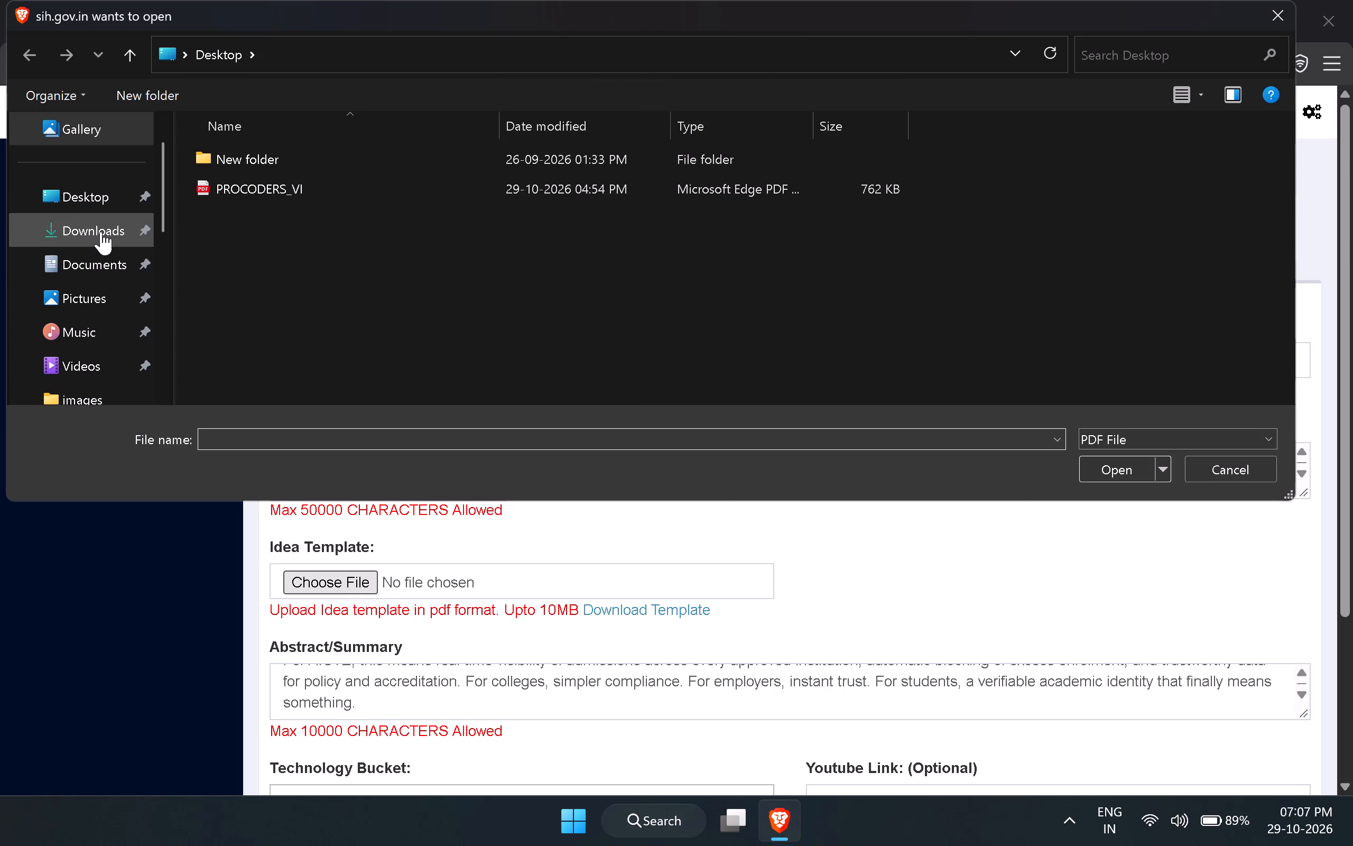
{"action": "left_click", "coordinate": [100, 232]}
{"action": "left_click", "coordinate": [258, 183]}
{"action": "left_click", "coordinate": [1101, 474]}
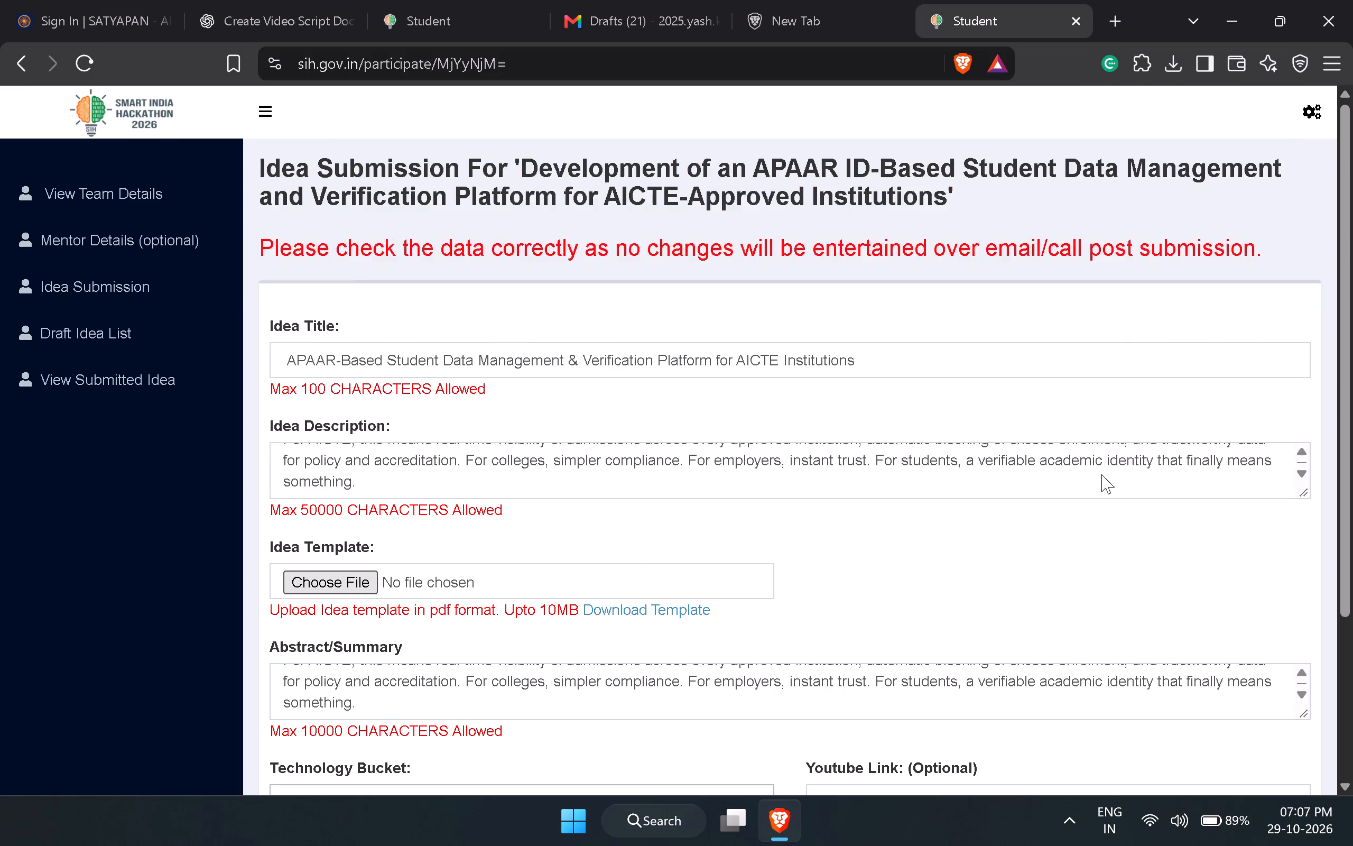
Set the Technology Bucket to Information Security.
{"action": "scroll", "coordinate": [1101, 474], "scroll_direction": "down", "scroll_amount": 5}
{"action": "left_click", "coordinate": [605, 573]}
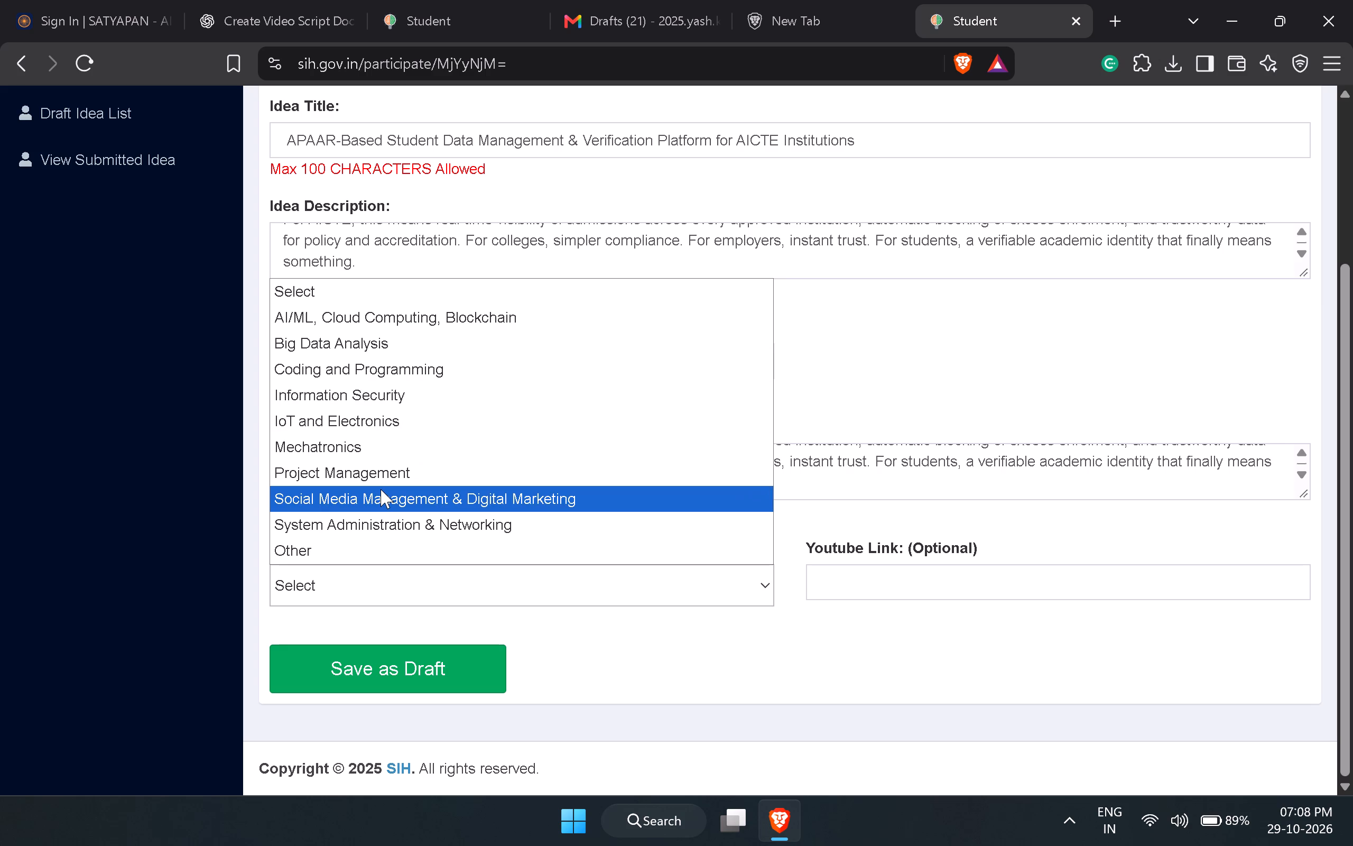
{"action": "left_click", "coordinate": [366, 393]}
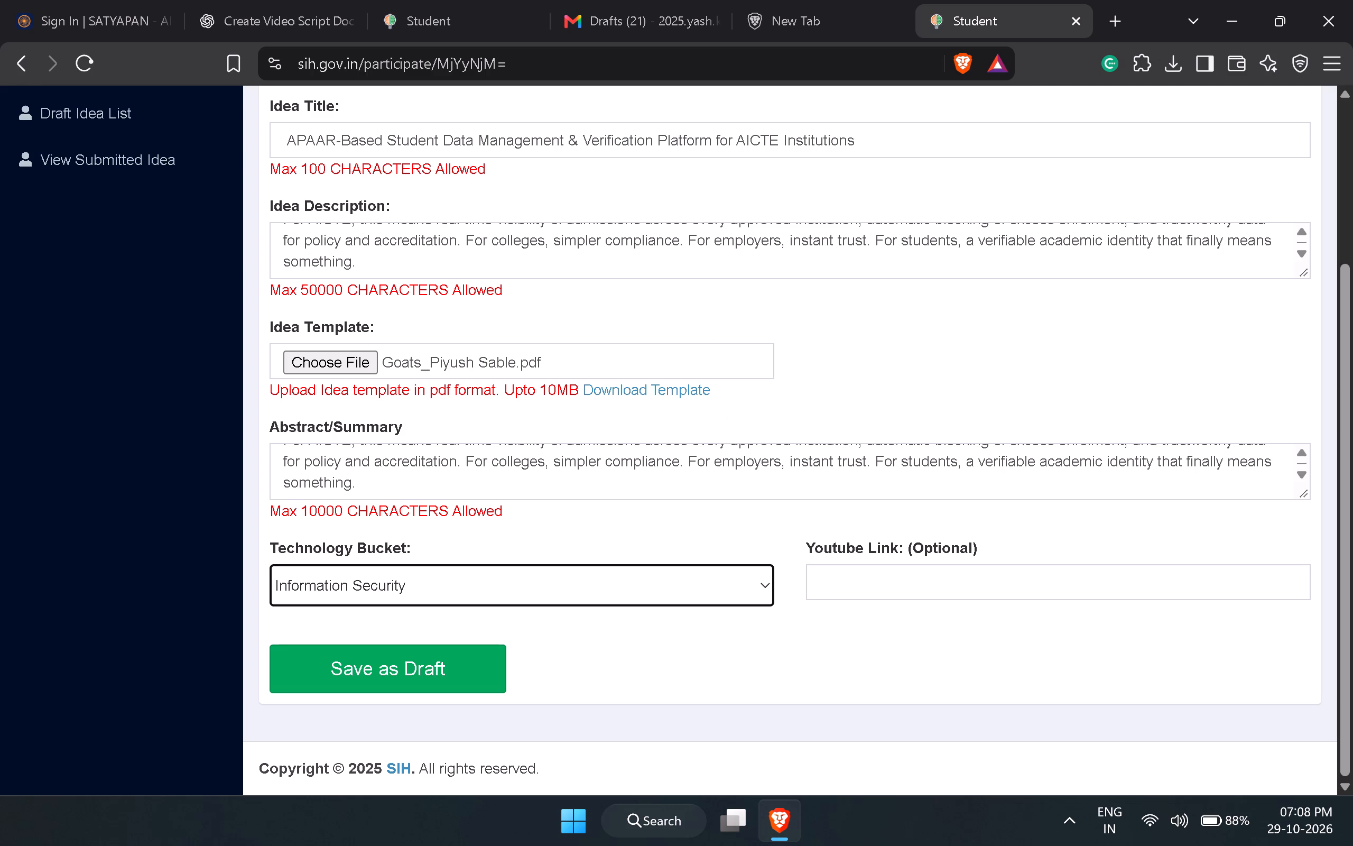
Check the completed idea submission form and save the idea as a draft.
{"action": "scroll", "coordinate": [693, 498], "scroll_direction": "up", "scroll_amount": 7}
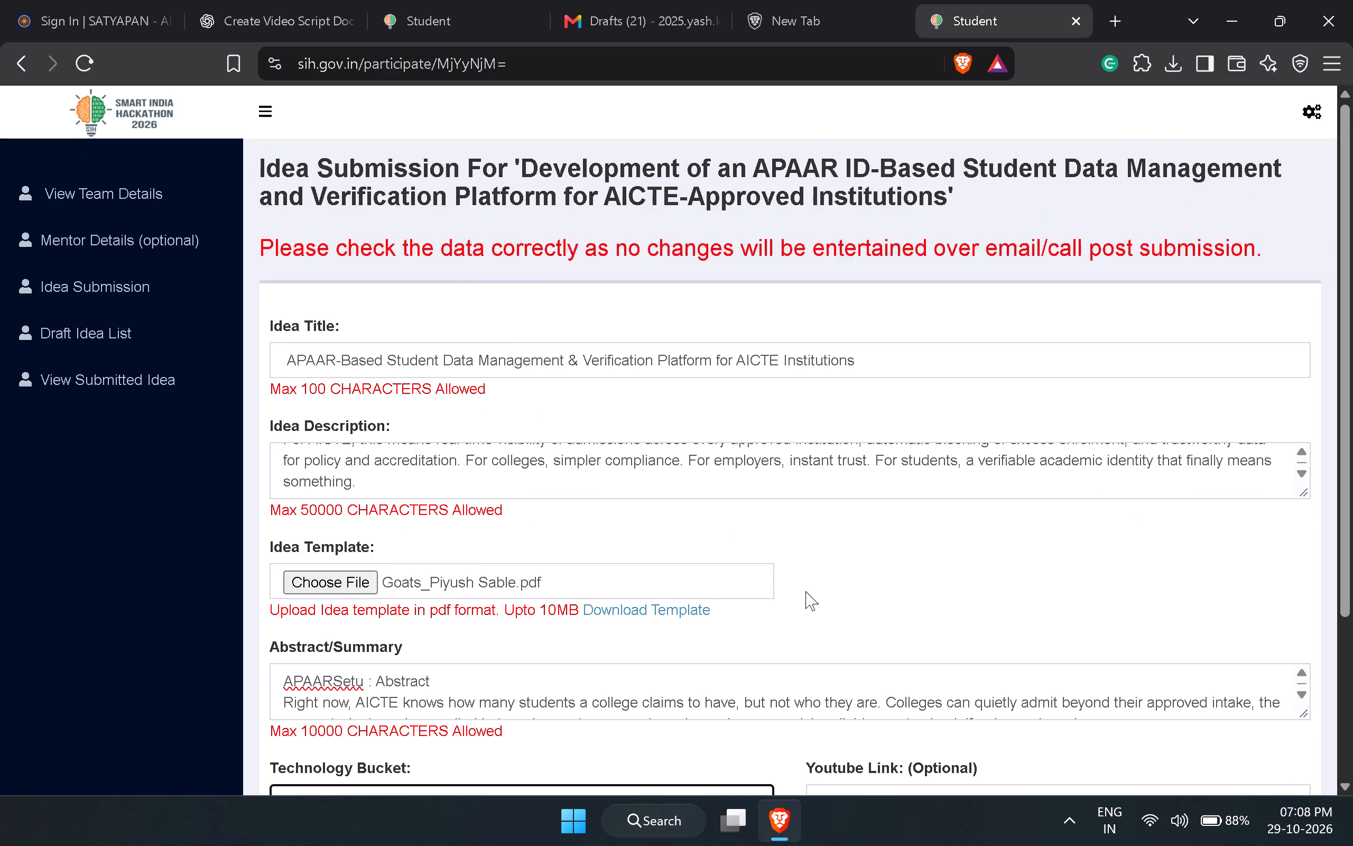
{"action": "scroll", "coordinate": [579, 440], "scroll_direction": "up", "scroll_amount": 2}
{"action": "scroll", "coordinate": [579, 440], "scroll_direction": "right", "scroll_amount": 1}
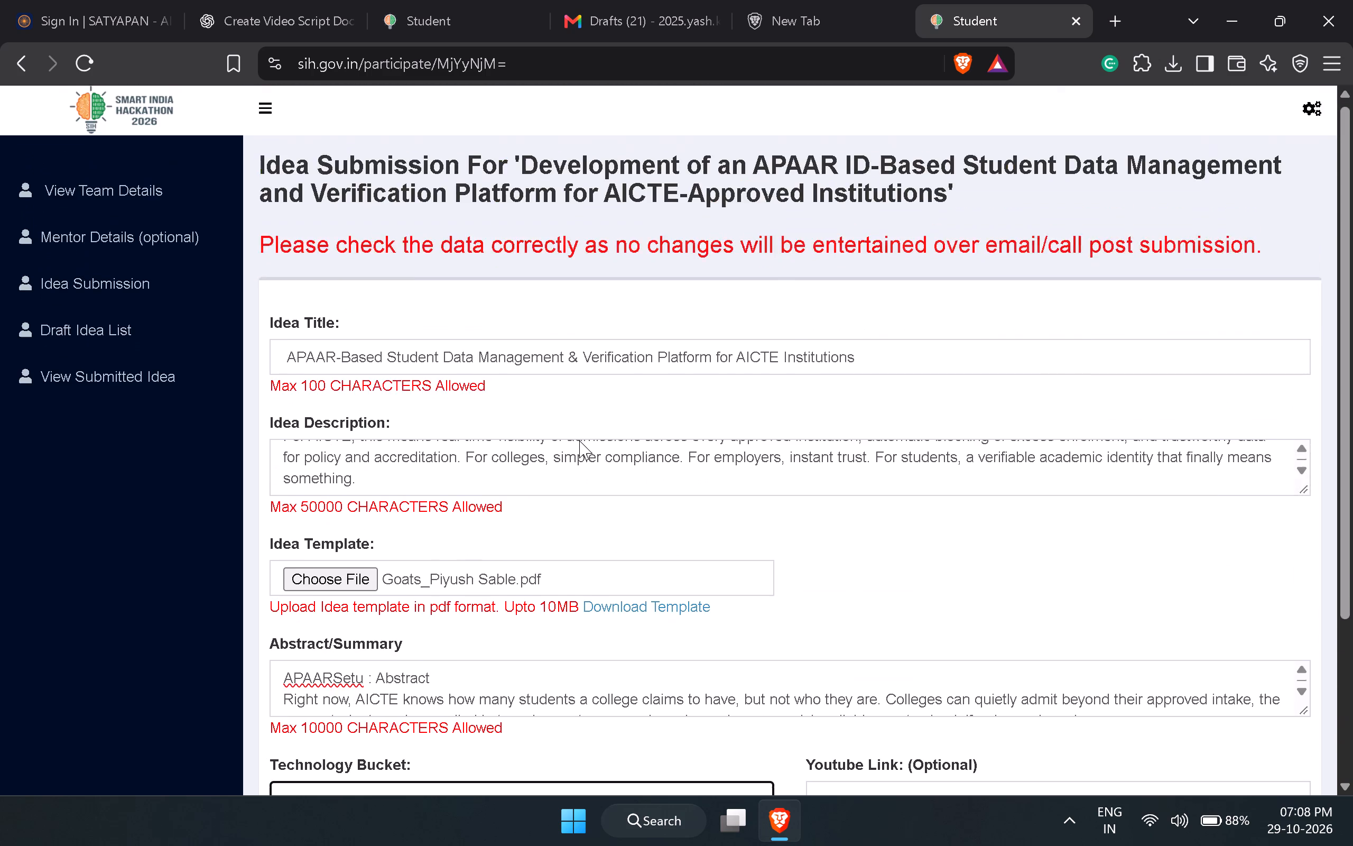
{"action": "scroll", "coordinate": [579, 440], "scroll_direction": "down", "scroll_amount": 5}
{"action": "left_click", "coordinate": [437, 666]}
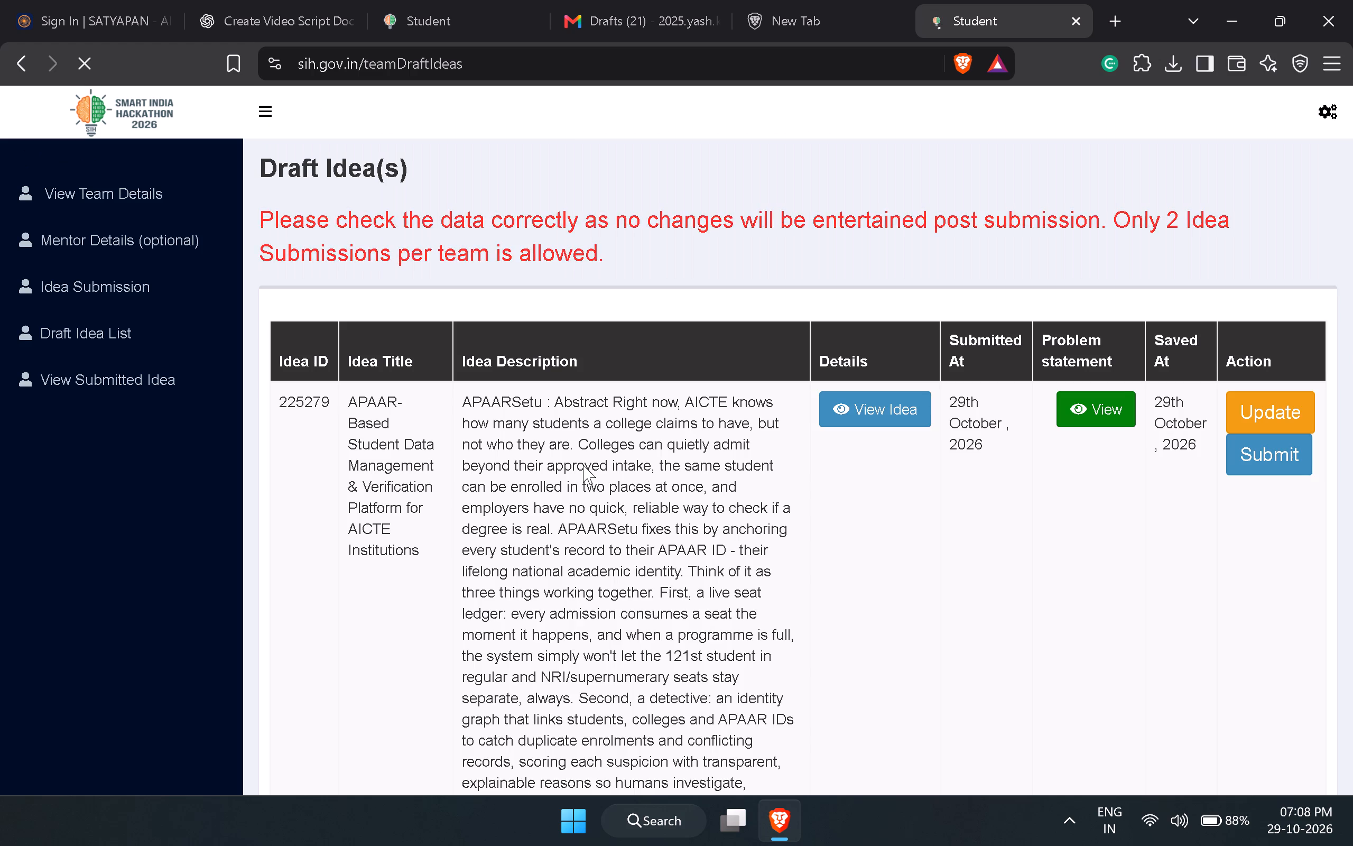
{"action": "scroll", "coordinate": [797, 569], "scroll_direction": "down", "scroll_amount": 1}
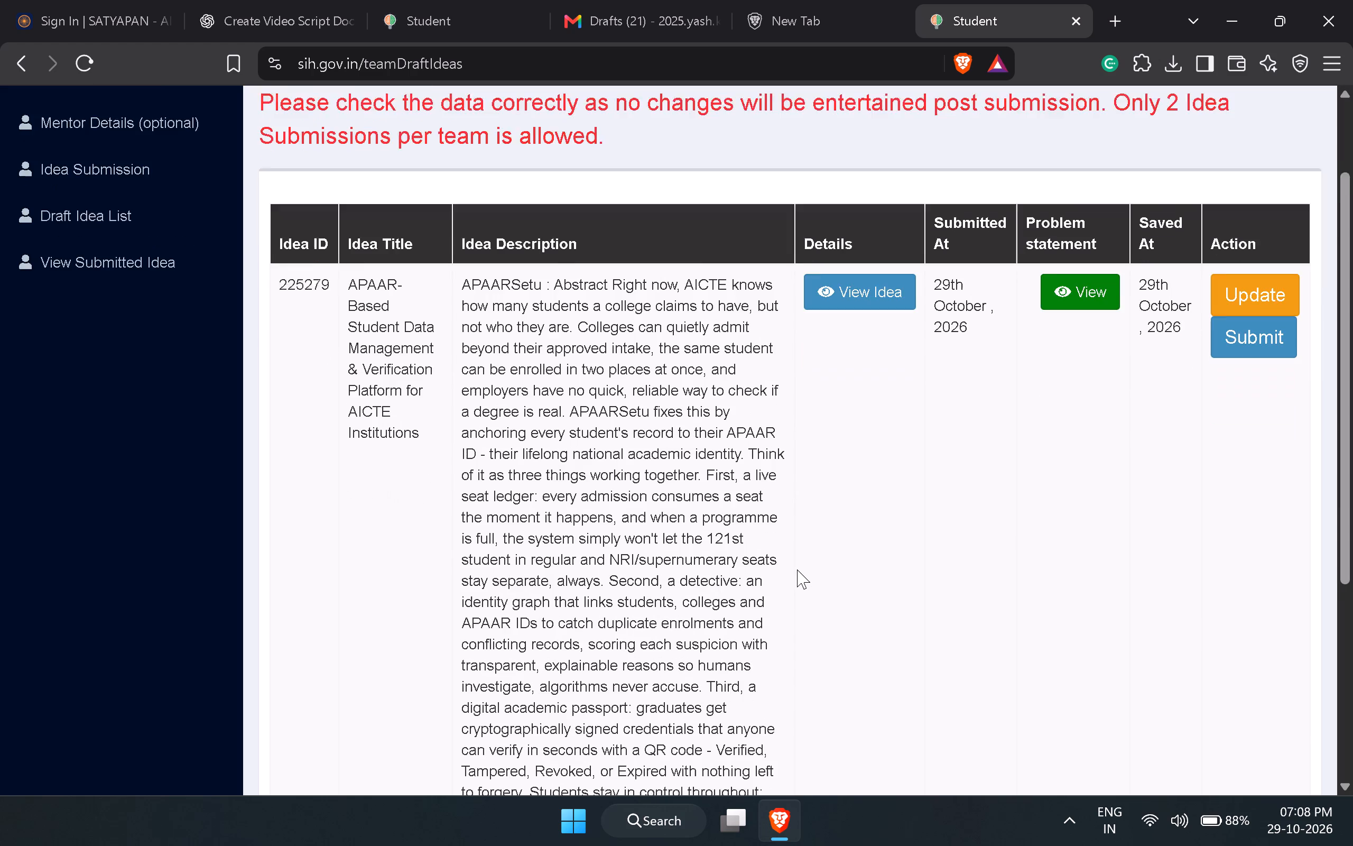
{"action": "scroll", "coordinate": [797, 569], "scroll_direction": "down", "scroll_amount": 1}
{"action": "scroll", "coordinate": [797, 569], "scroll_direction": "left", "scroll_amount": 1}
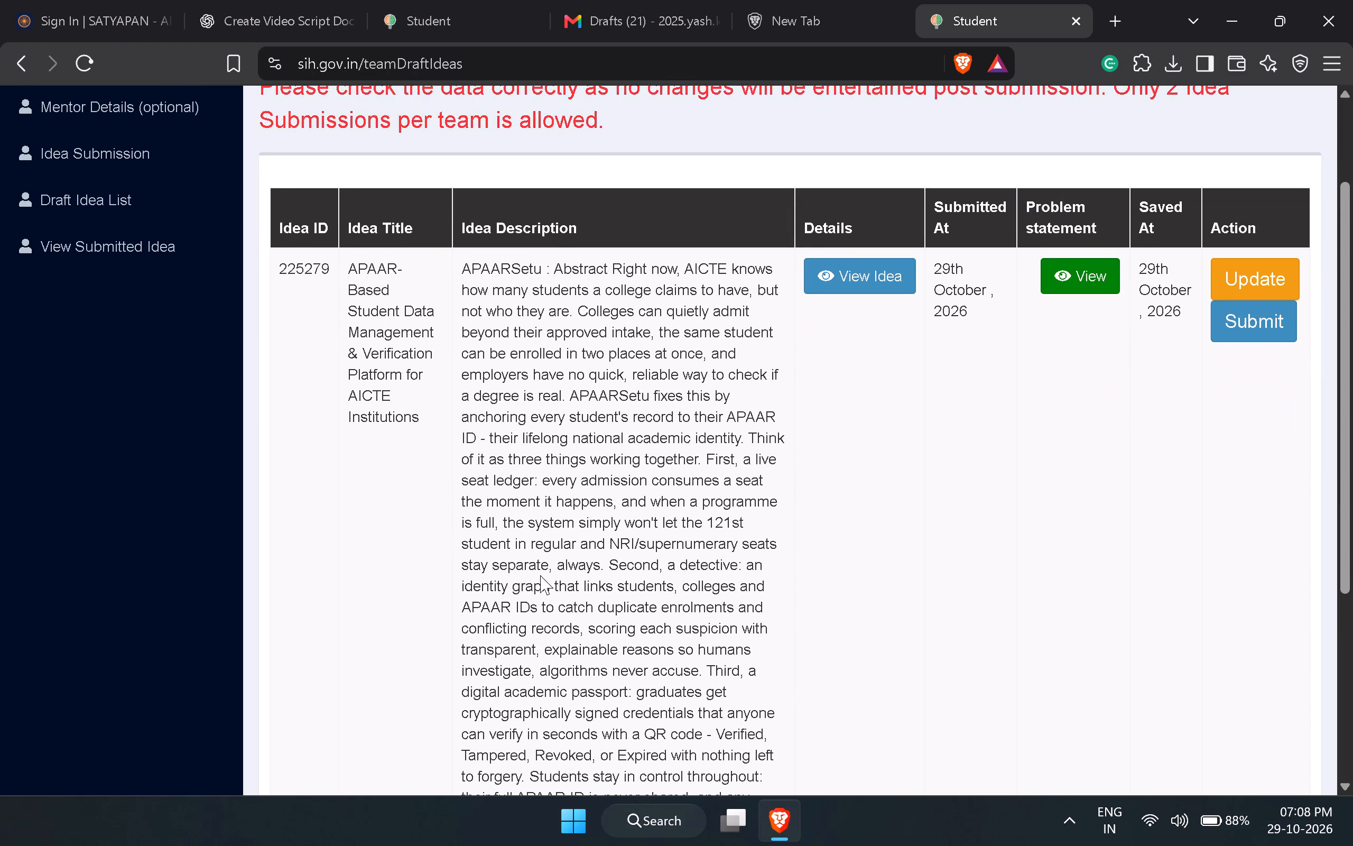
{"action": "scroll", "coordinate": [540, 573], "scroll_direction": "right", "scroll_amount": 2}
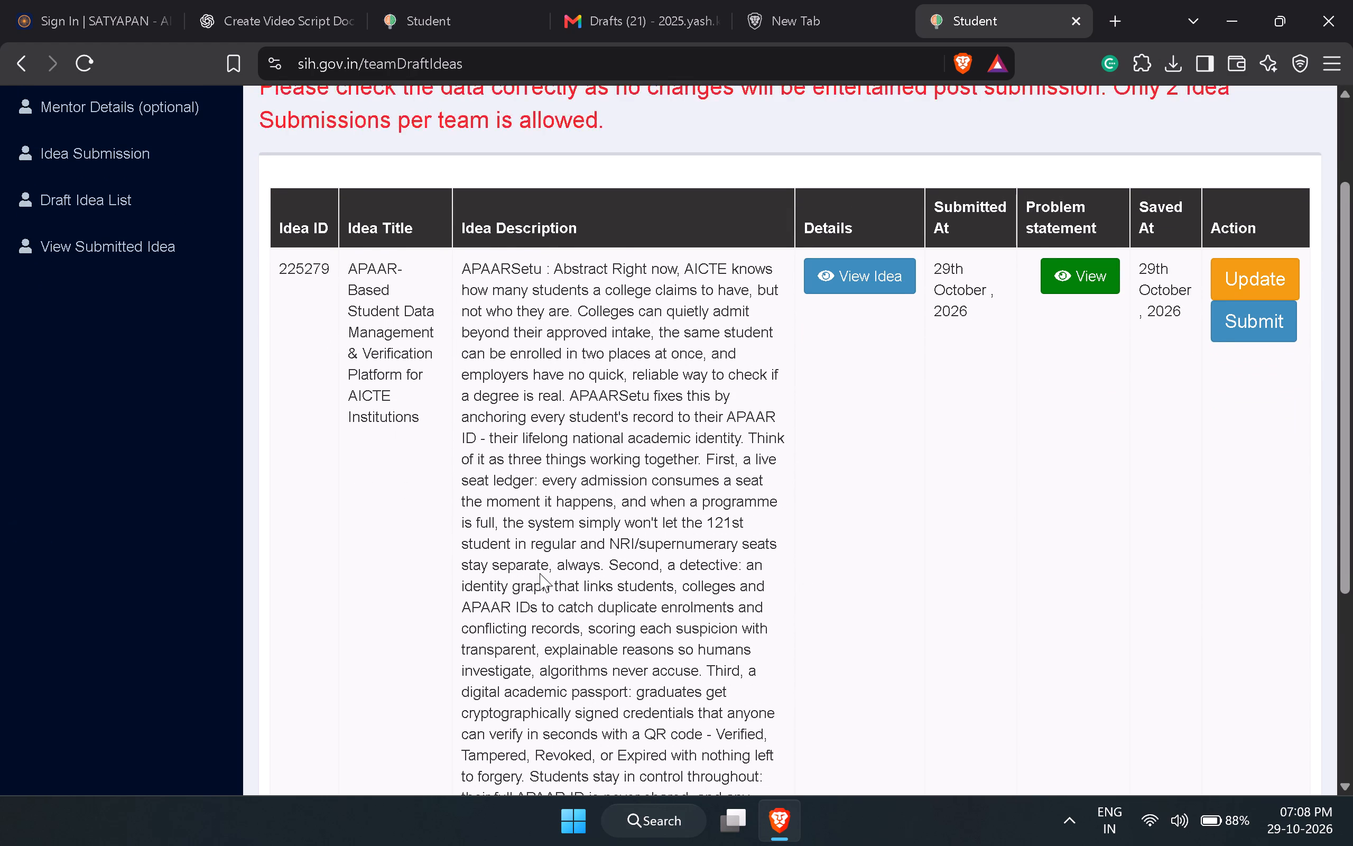
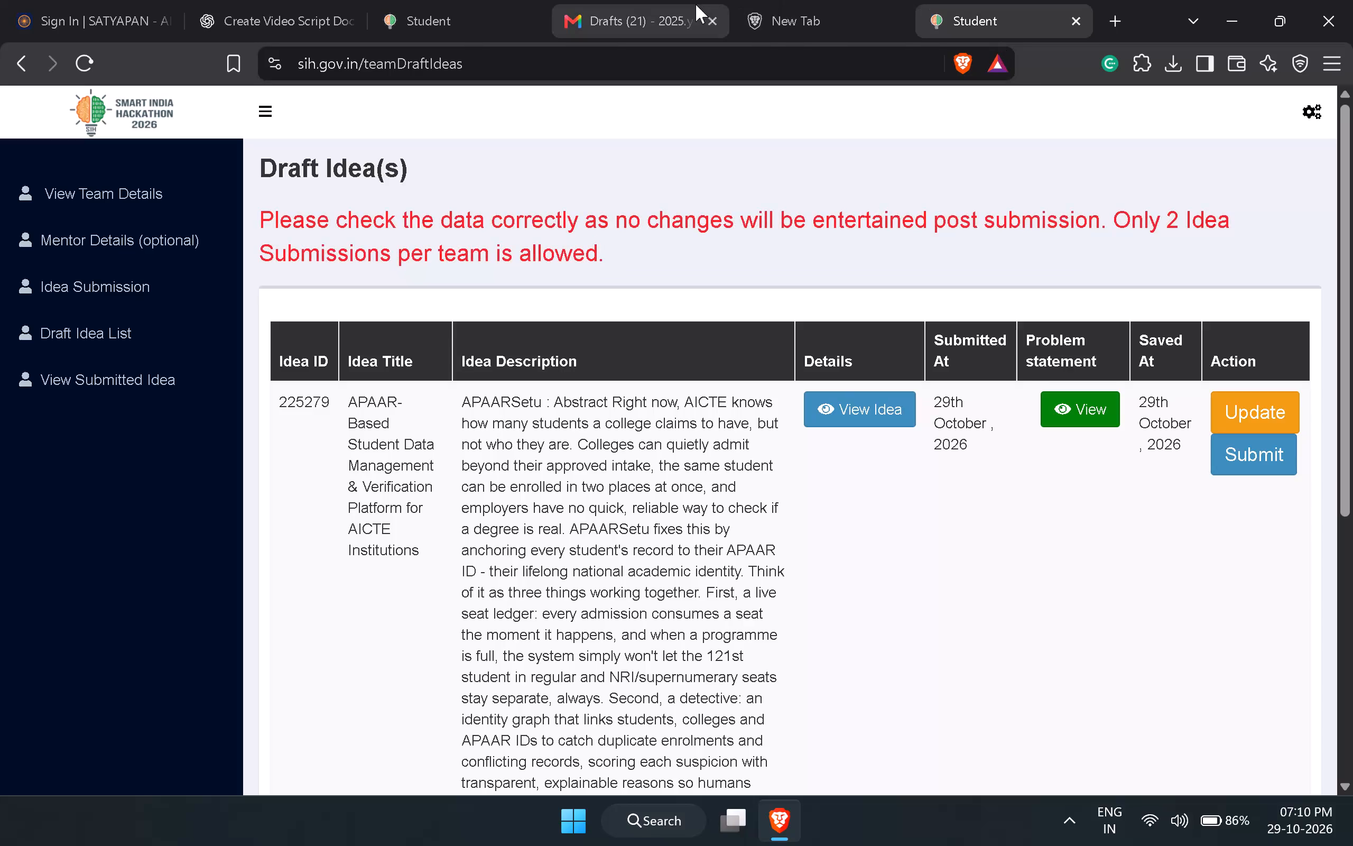
Check the team's submitted ideas page against the draft ideas list and return to the drafts.
{"action": "left_click", "coordinate": [404, 3]}
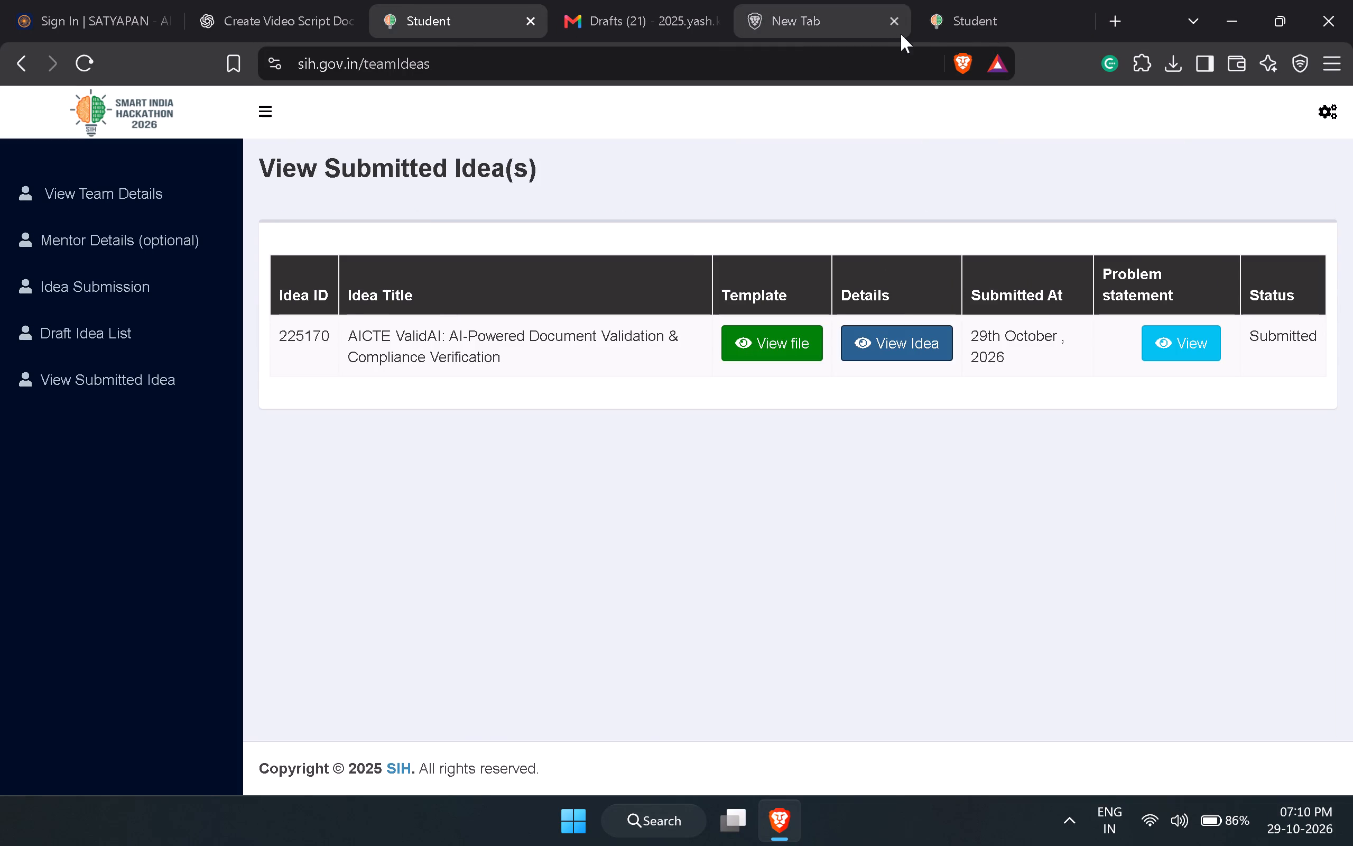
{"action": "left_click", "coordinate": [950, 8]}
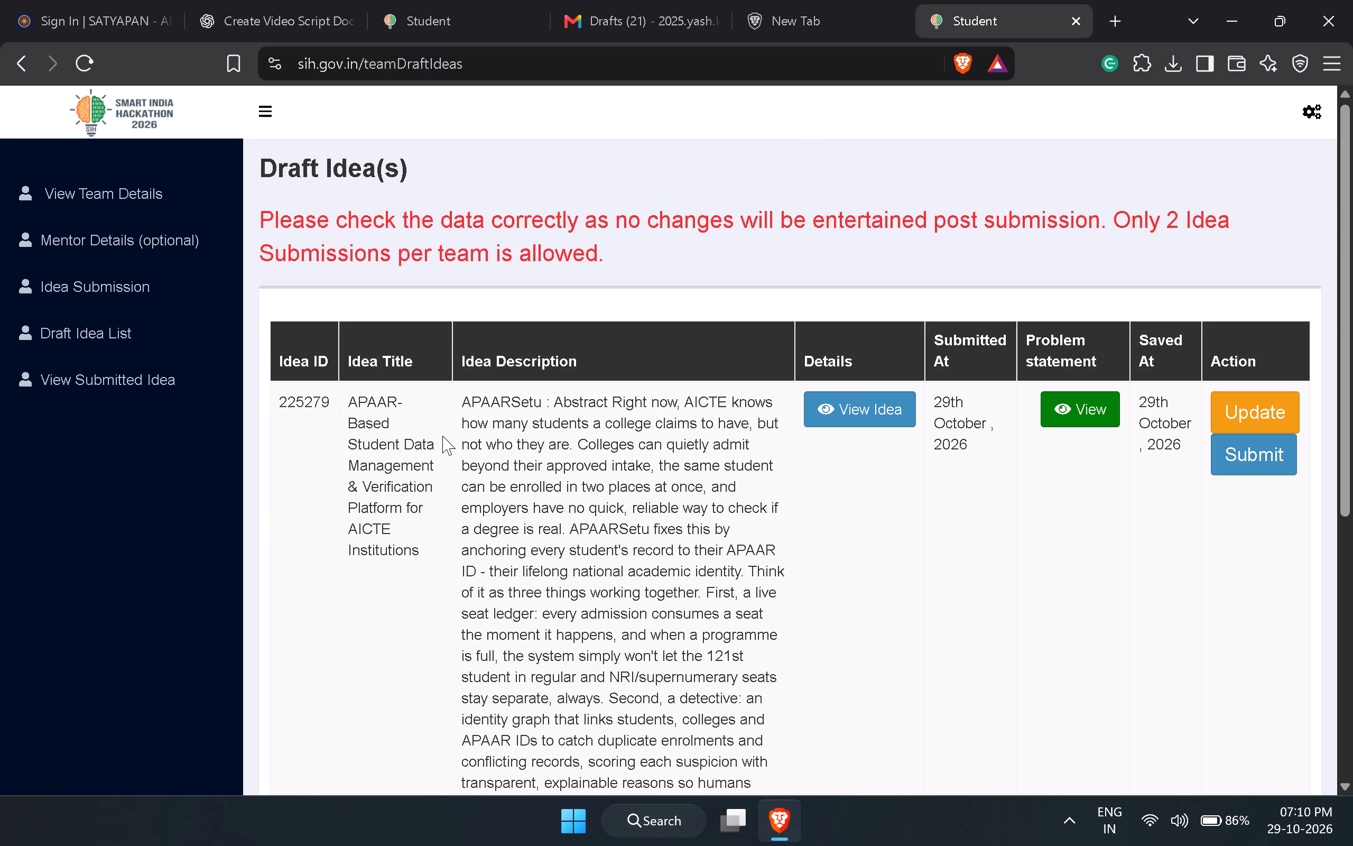
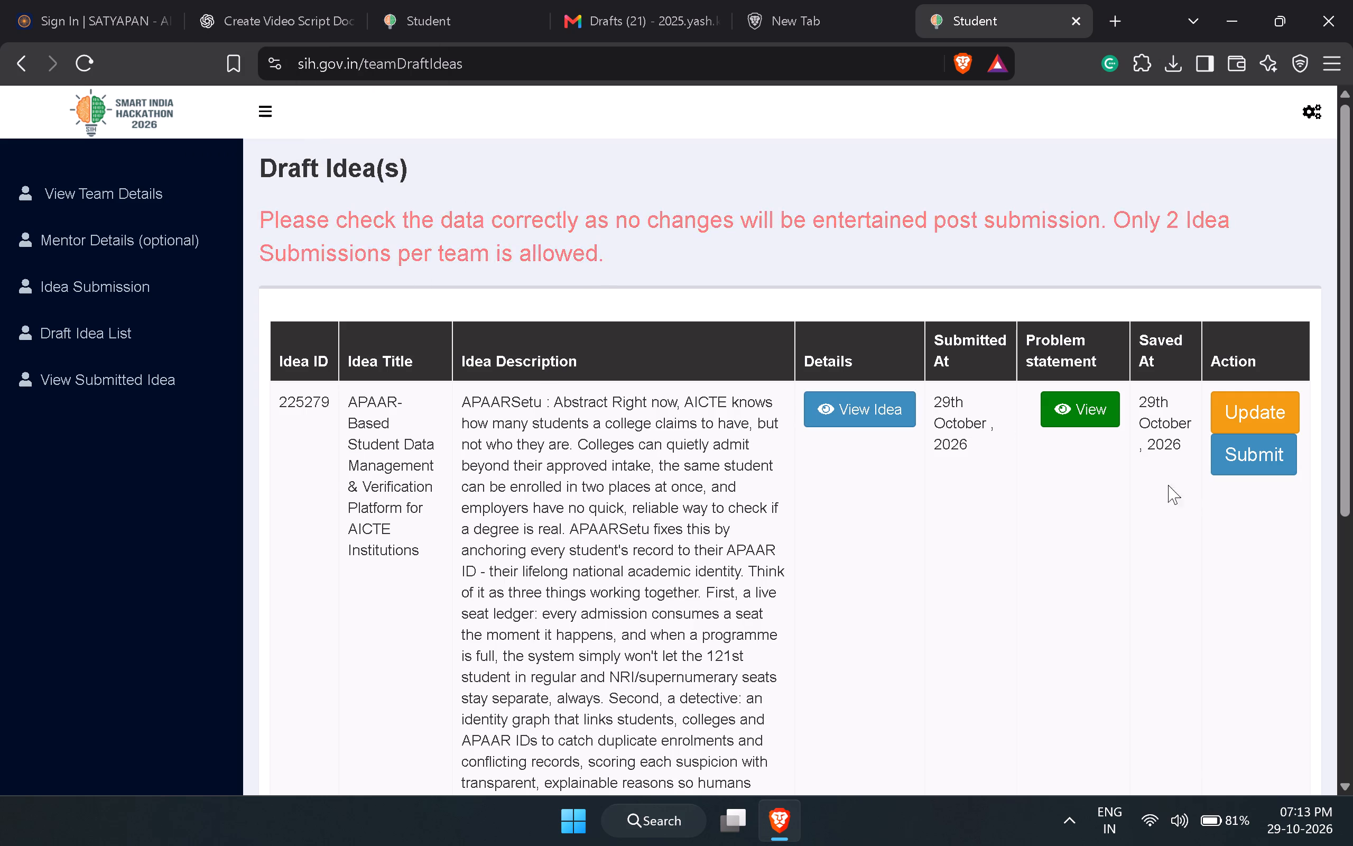
Open the saved APAAR-Based Student Data Management draft idea for updating.
{"action": "left_click", "coordinate": [1231, 415]}
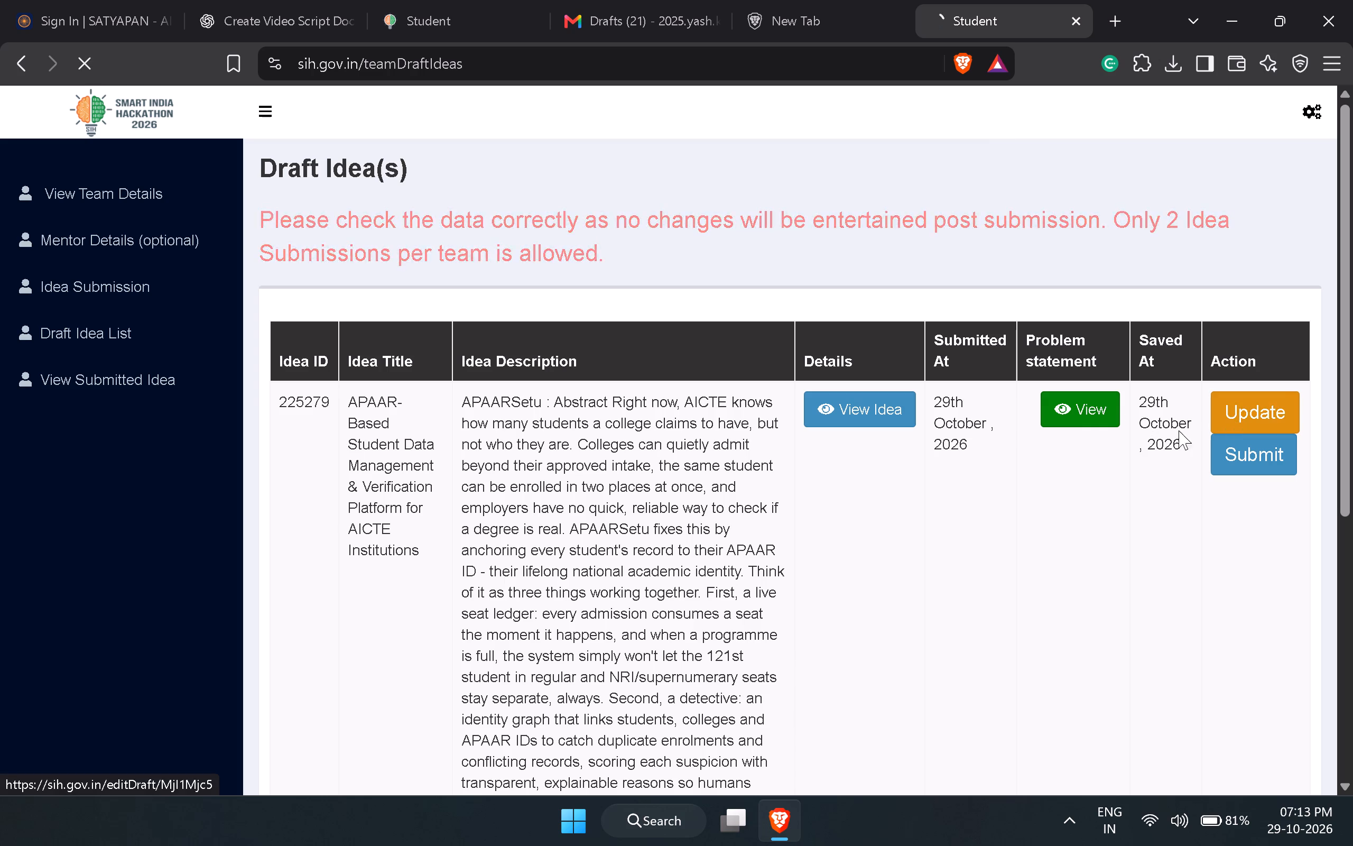
{"action": "scroll", "coordinate": [605, 466], "scroll_direction": "down", "scroll_amount": 1}
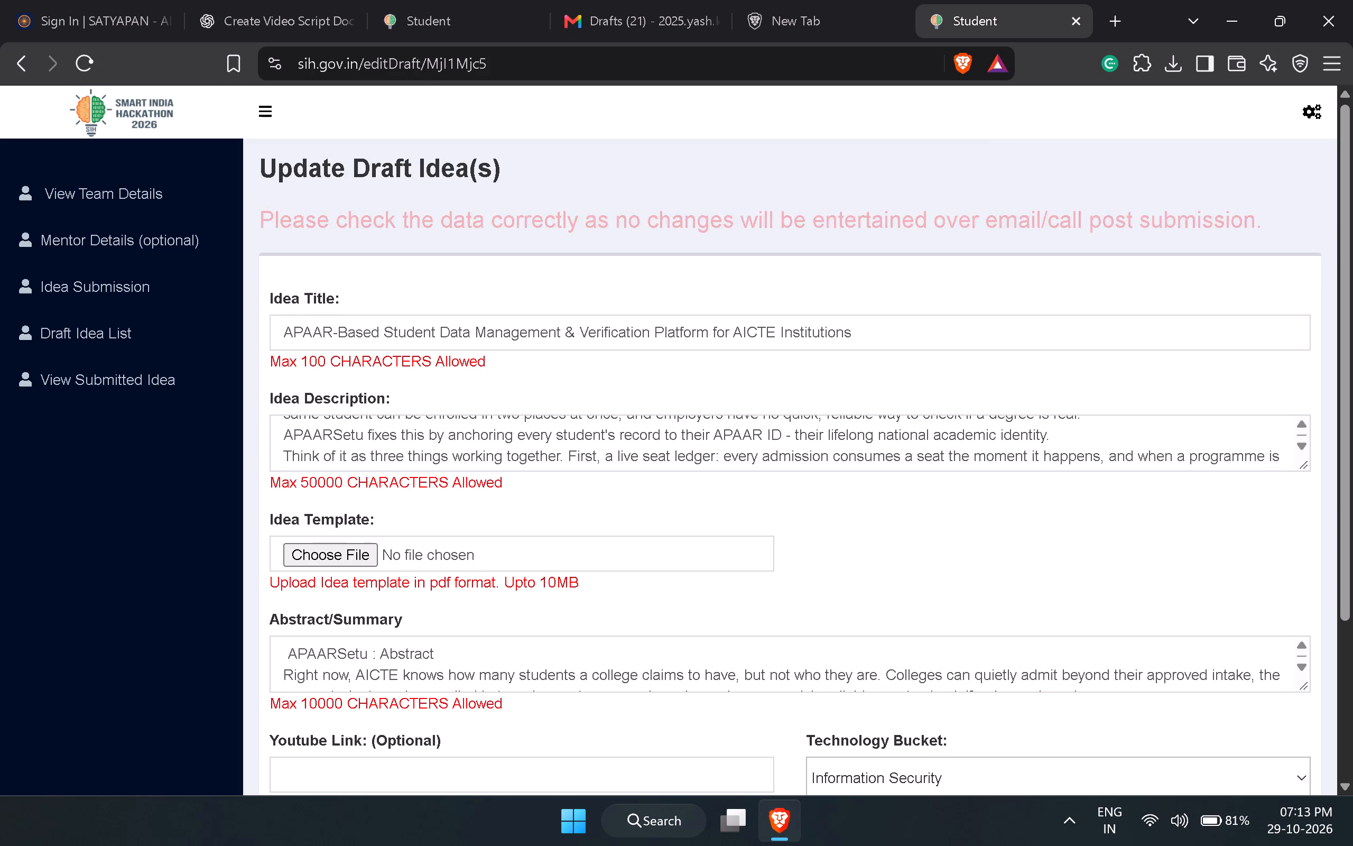
{"action": "scroll", "coordinate": [605, 466], "scroll_direction": "down", "scroll_amount": 2}
{"action": "left_click", "coordinate": [489, 455]}
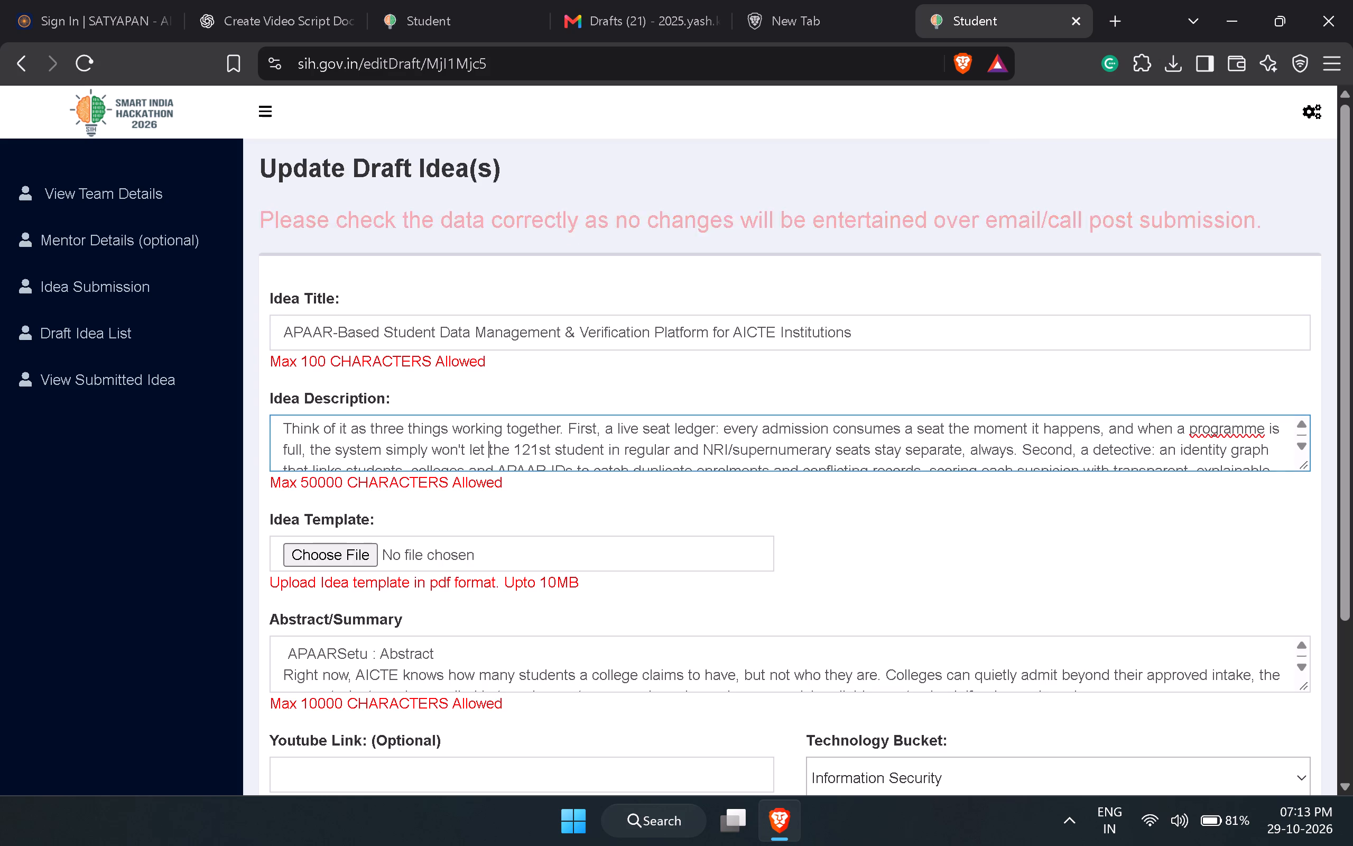
{"action": "key", "text": "ctrl+a"}
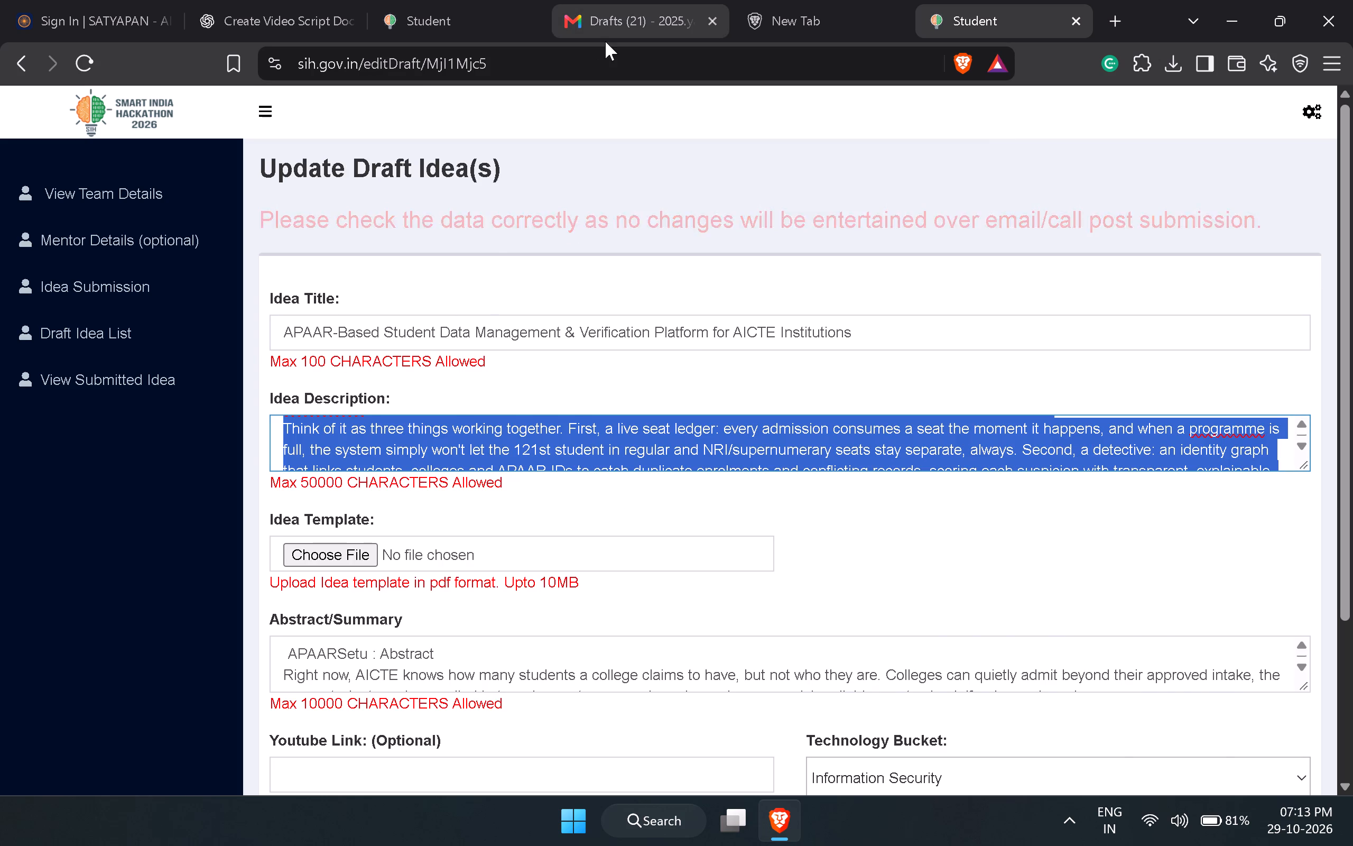
{"action": "left_click", "coordinate": [603, 30]}
{"action": "scroll", "coordinate": [351, 354], "scroll_direction": "up", "scroll_amount": 5}
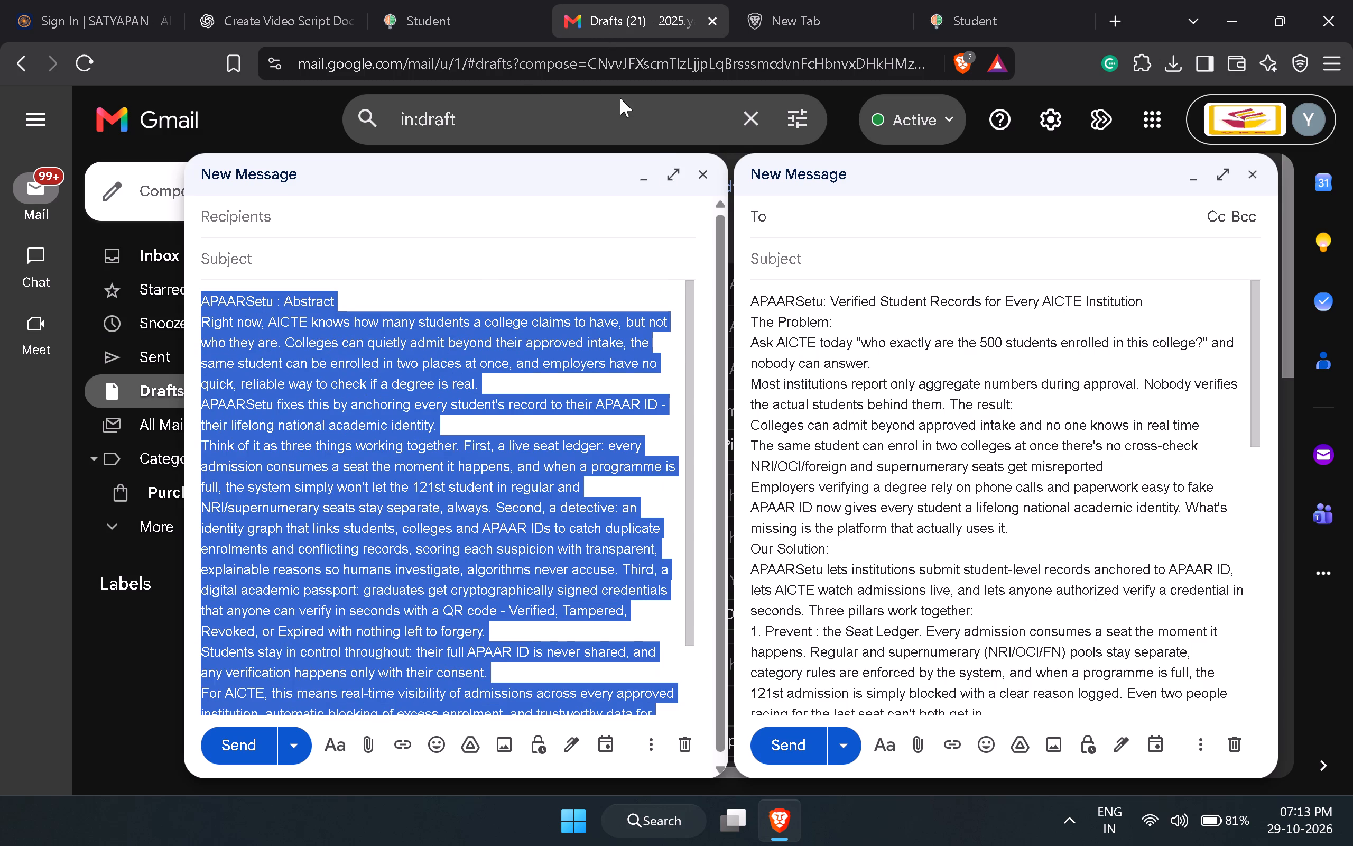
{"action": "left_click", "coordinate": [708, 178]}
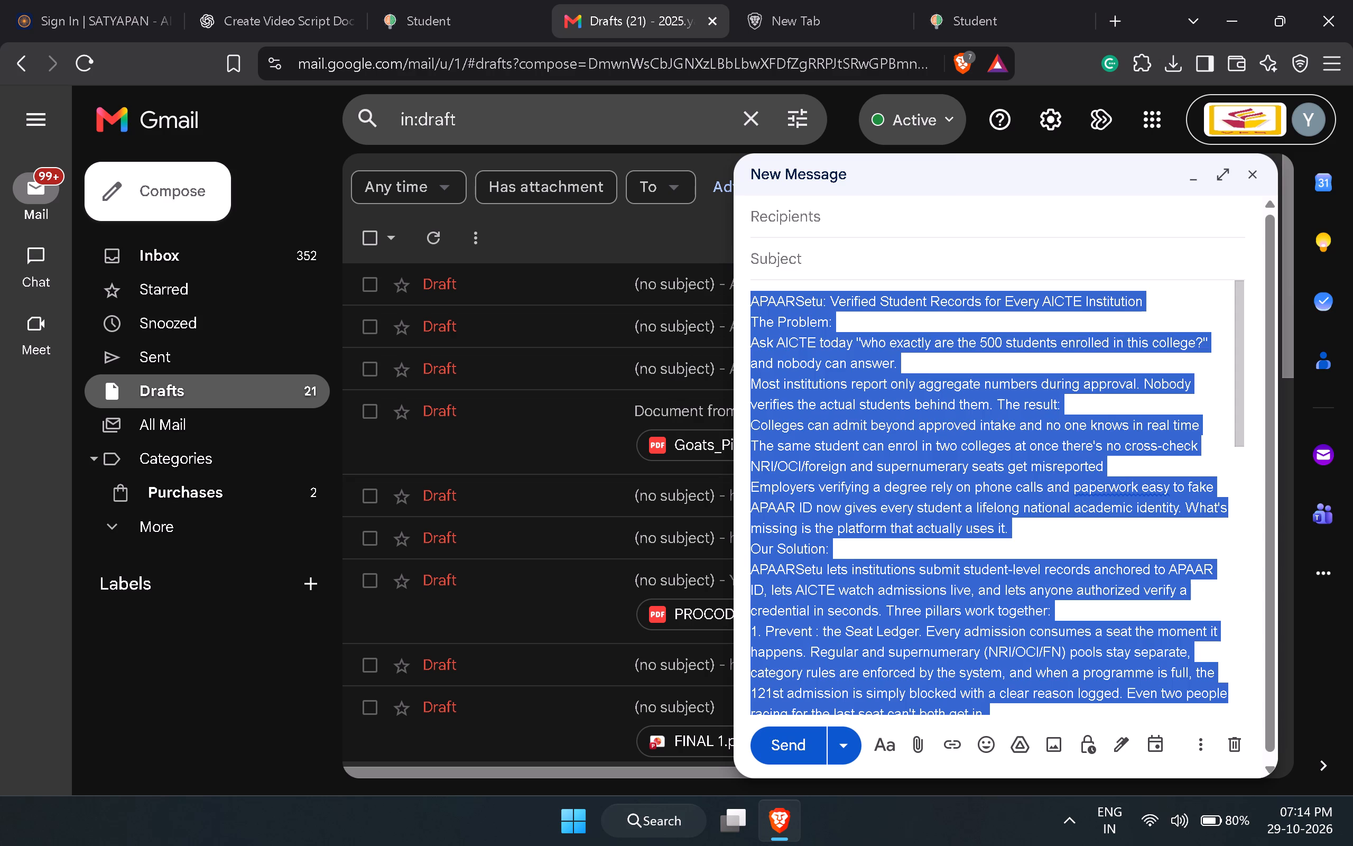
{"action": "key", "text": "ctrl+c"}
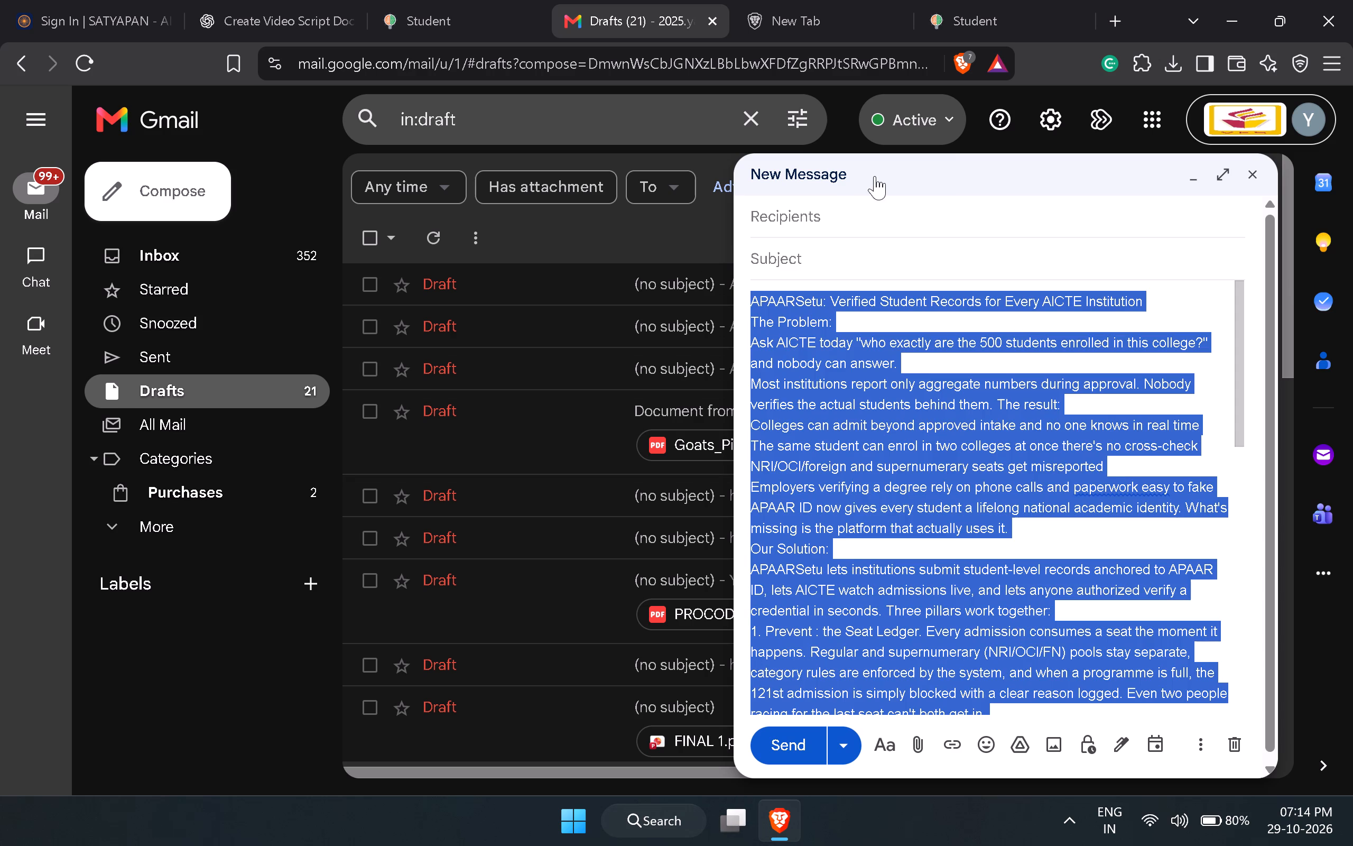
{"action": "left_click", "coordinate": [453, 2]}
{"action": "left_click", "coordinate": [1012, 0]}
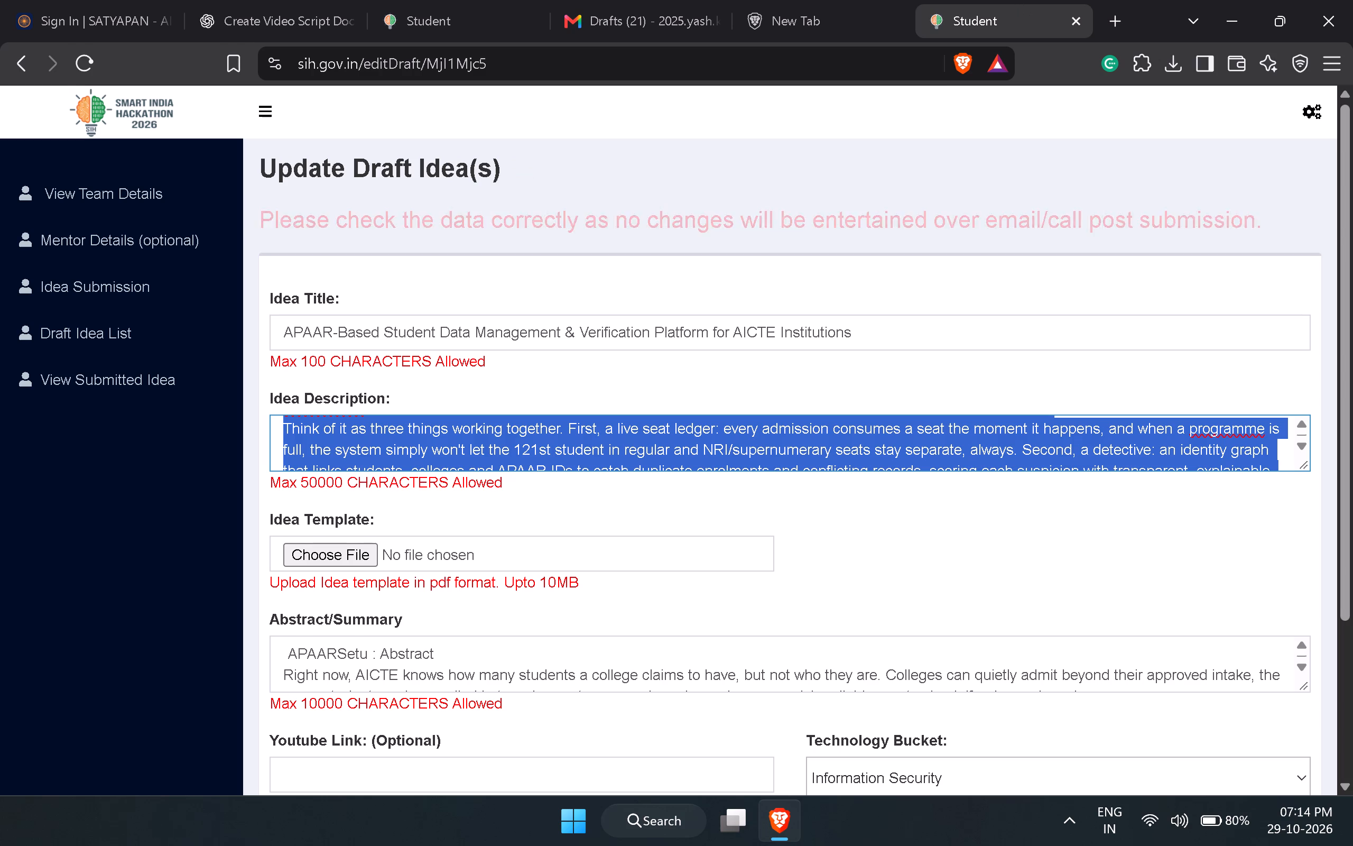
{"action": "key", "text": "ctrl+v"}
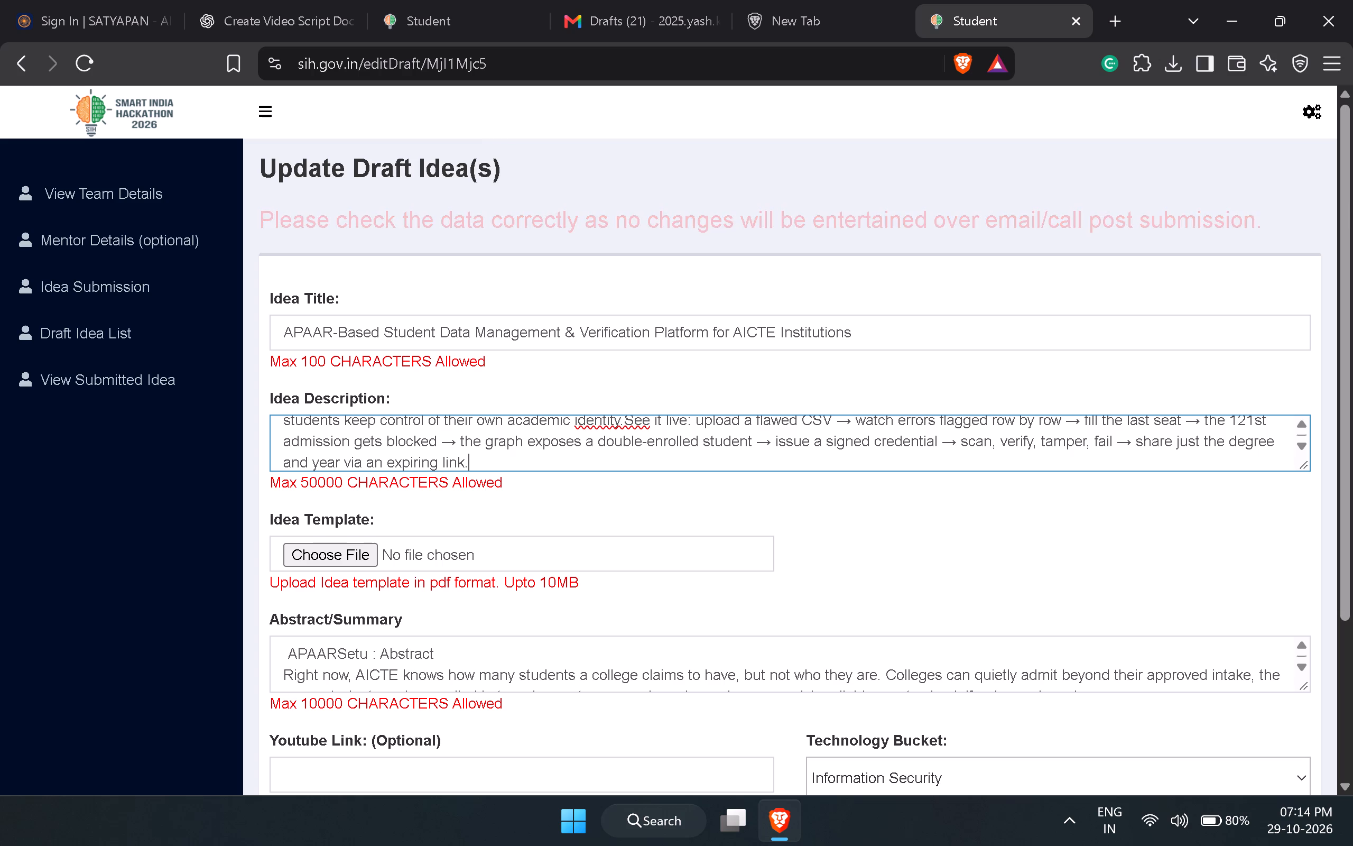
Review the Idea Description text of the APAAR-based platform draft from its beginning.
{"action": "scroll", "coordinate": [440, 427], "scroll_direction": "up", "scroll_amount": 6}
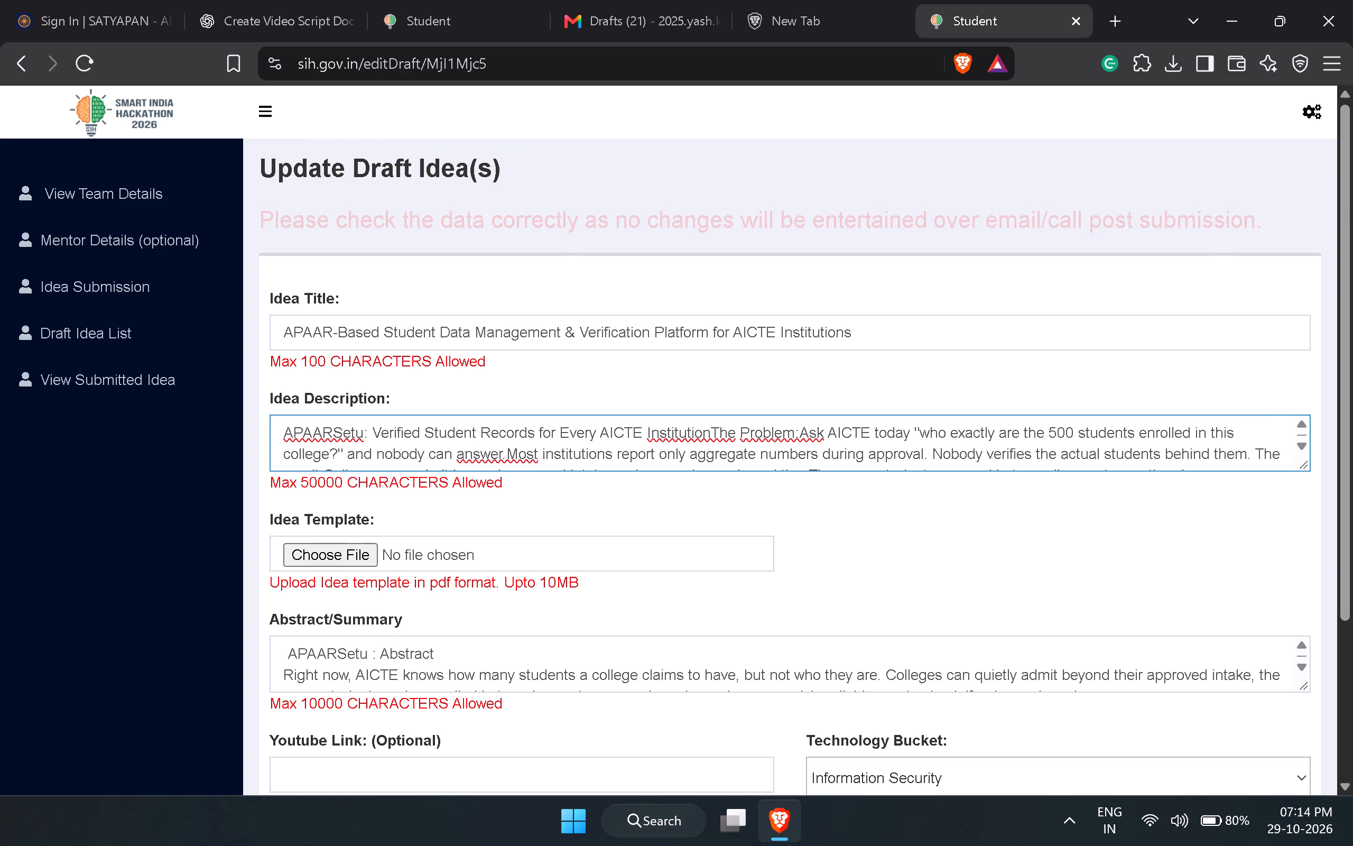
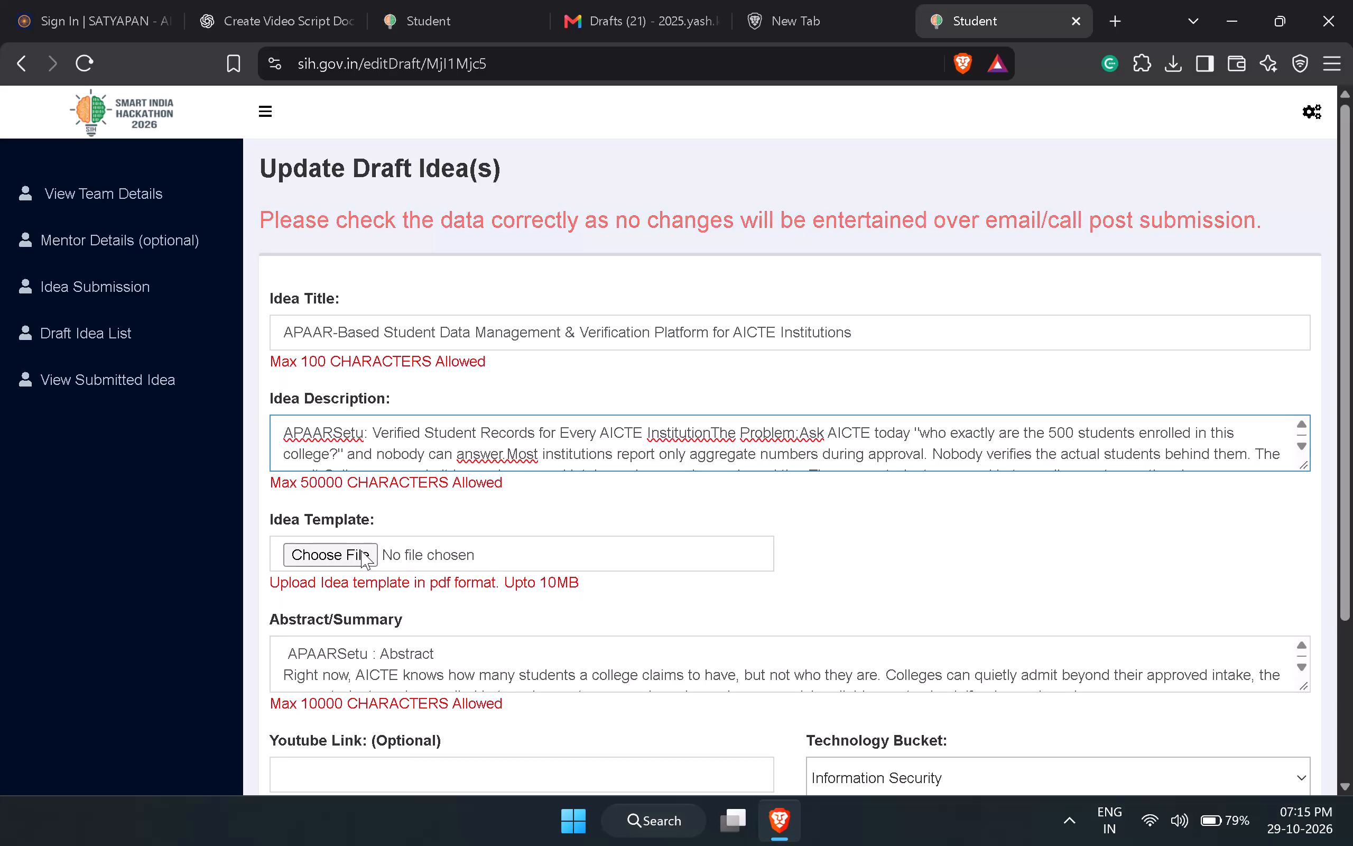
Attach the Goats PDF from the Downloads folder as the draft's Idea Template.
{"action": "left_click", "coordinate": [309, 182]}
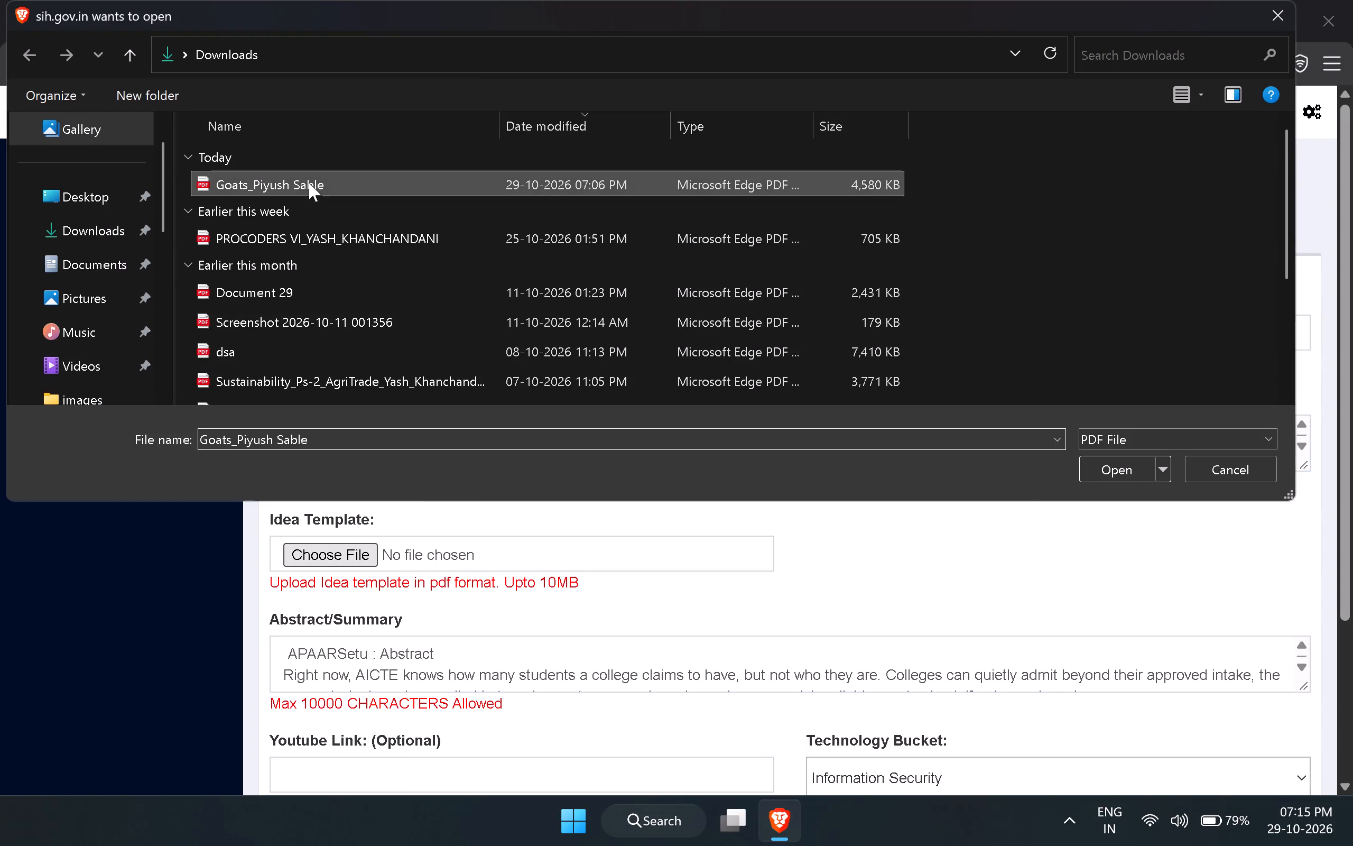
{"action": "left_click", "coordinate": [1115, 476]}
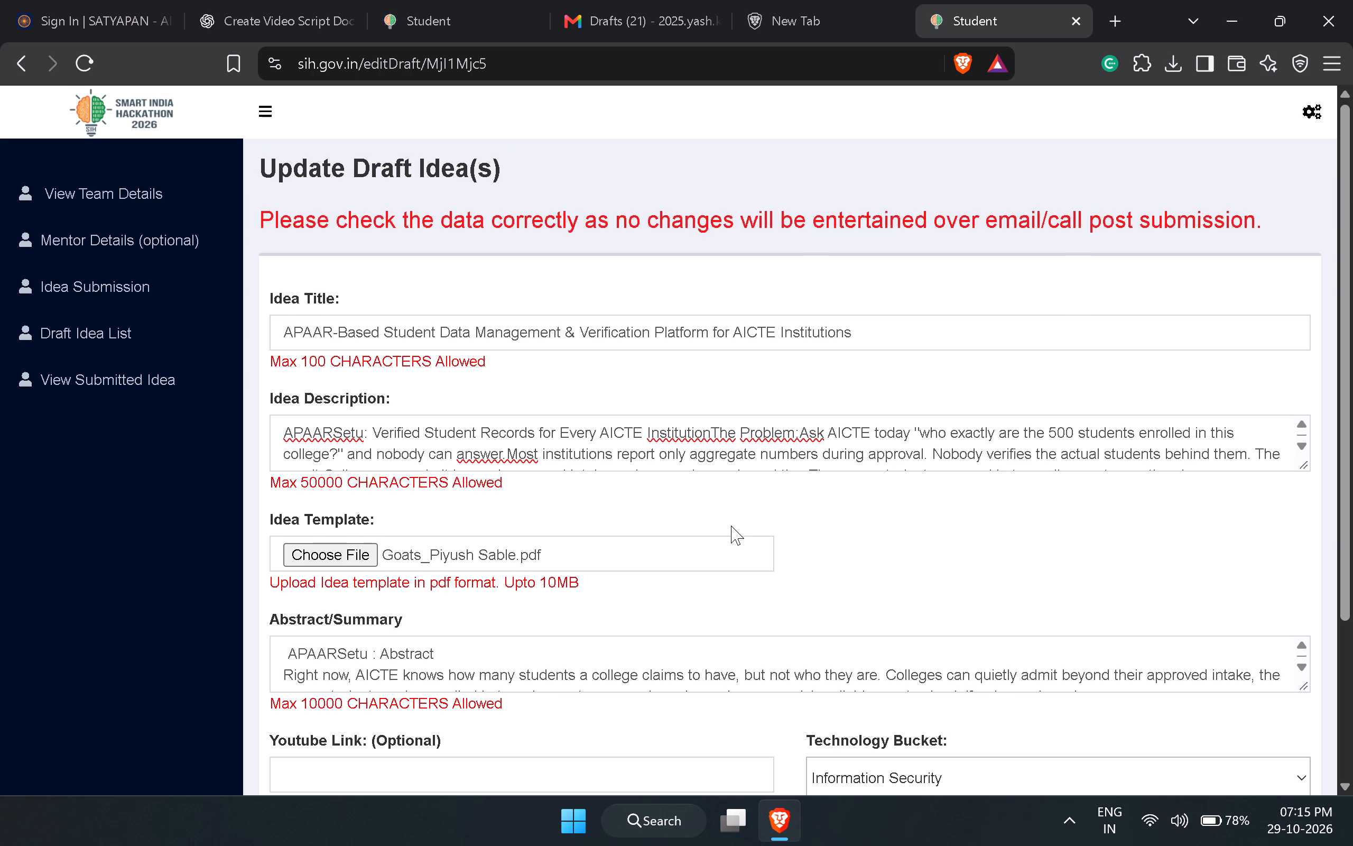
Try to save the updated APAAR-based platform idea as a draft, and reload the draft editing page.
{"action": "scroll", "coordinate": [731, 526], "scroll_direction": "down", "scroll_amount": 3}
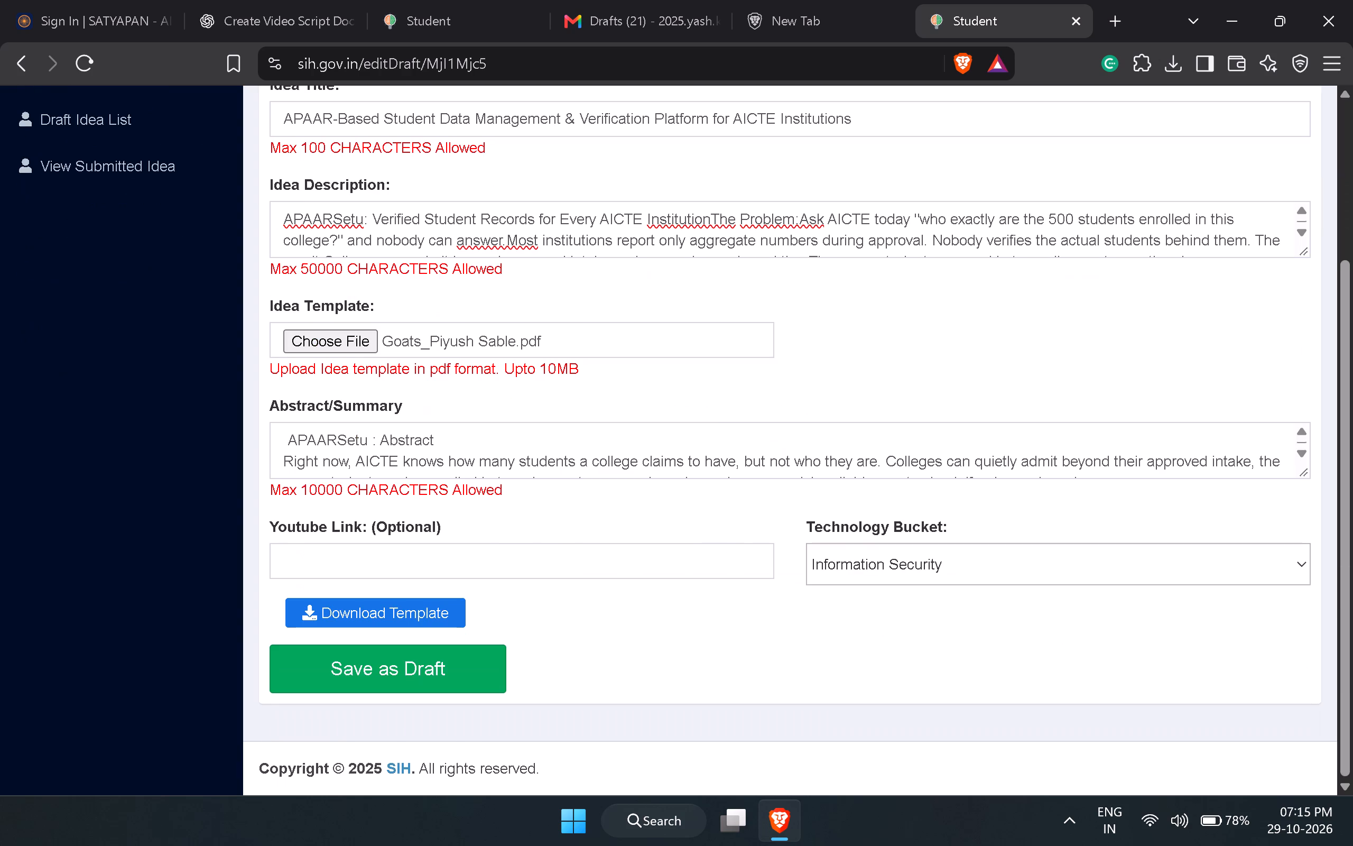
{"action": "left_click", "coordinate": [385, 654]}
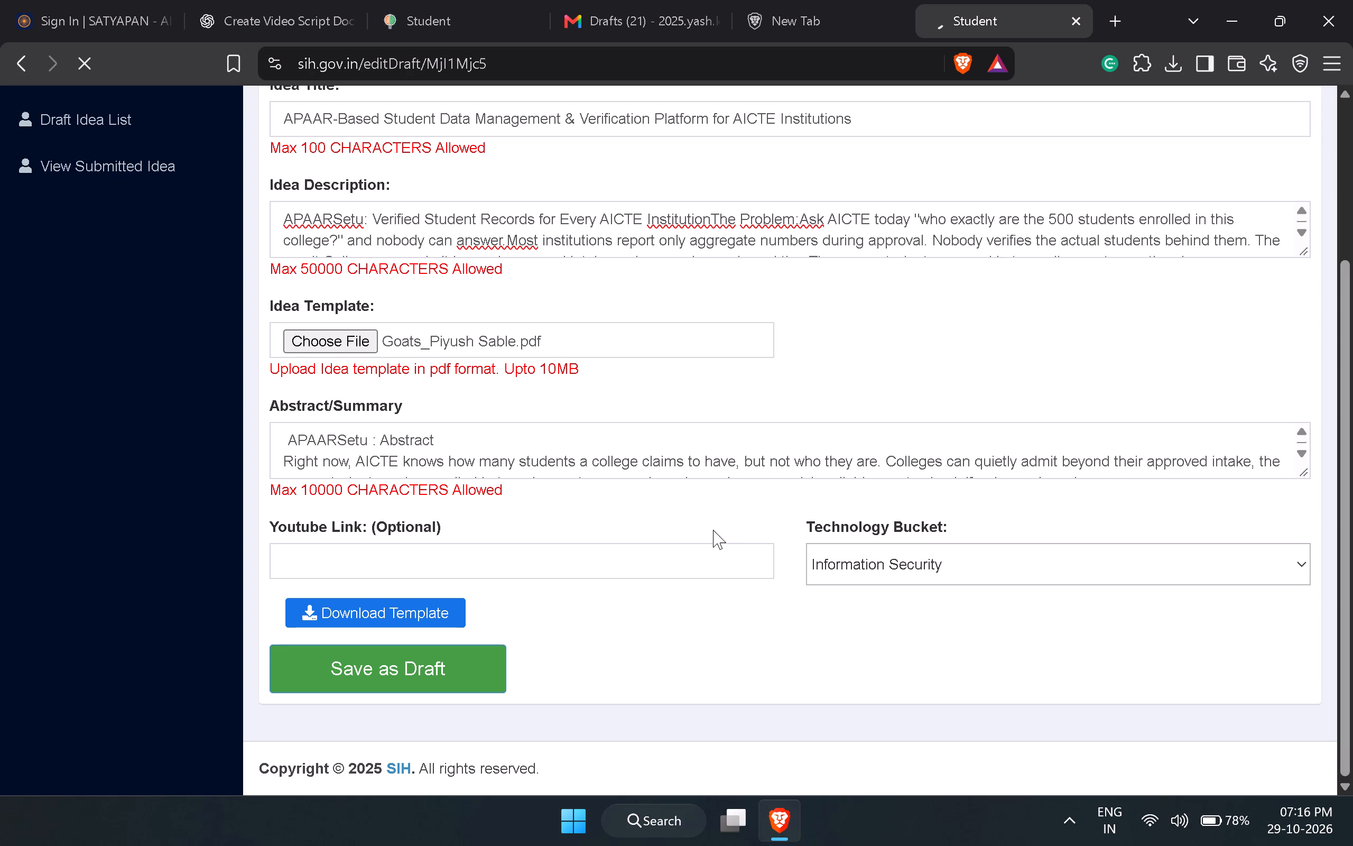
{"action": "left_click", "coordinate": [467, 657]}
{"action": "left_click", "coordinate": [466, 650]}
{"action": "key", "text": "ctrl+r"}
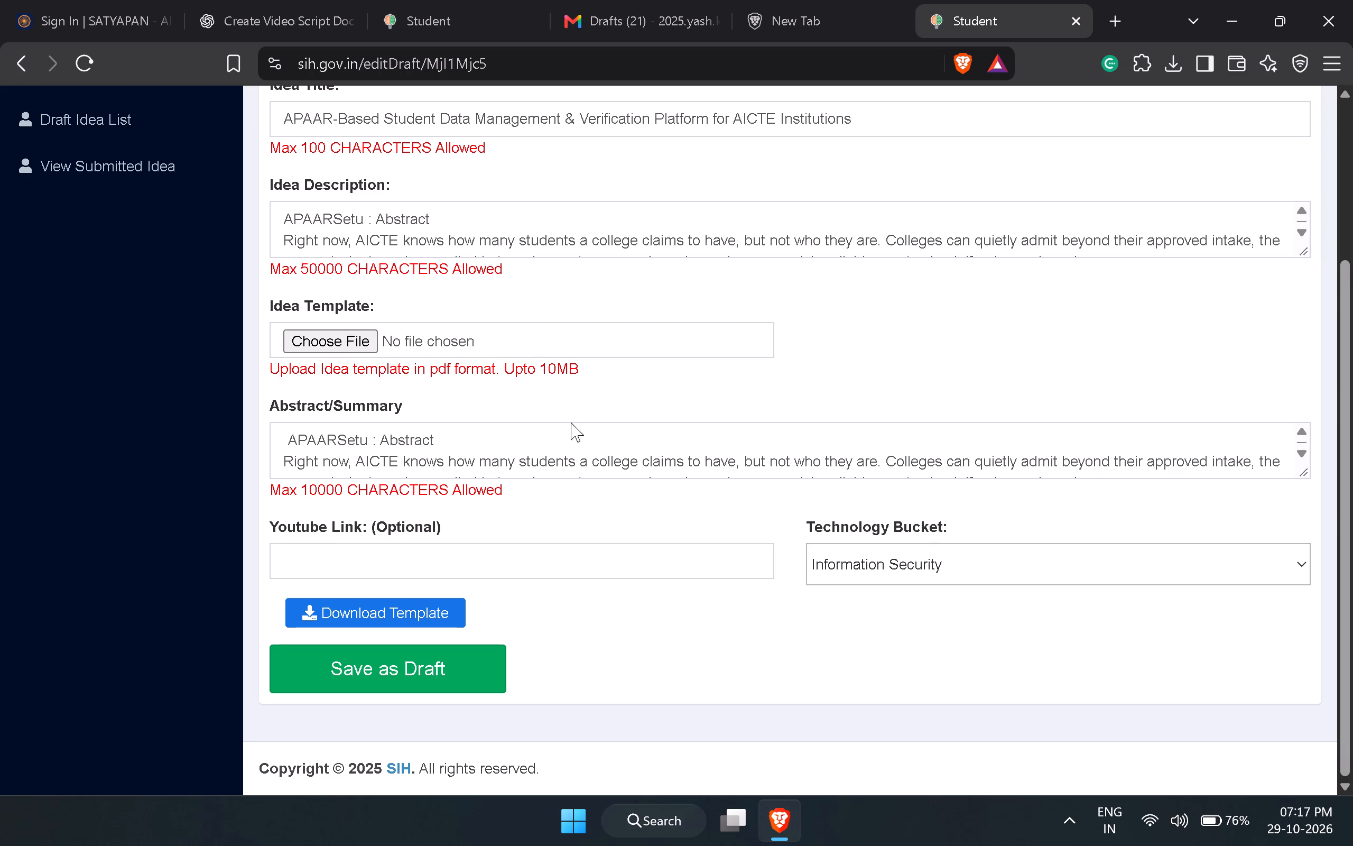
Attach the Goats PDF from the Downloads folder as the Idea Template of the reloaded draft.
{"action": "left_click", "coordinate": [310, 333]}
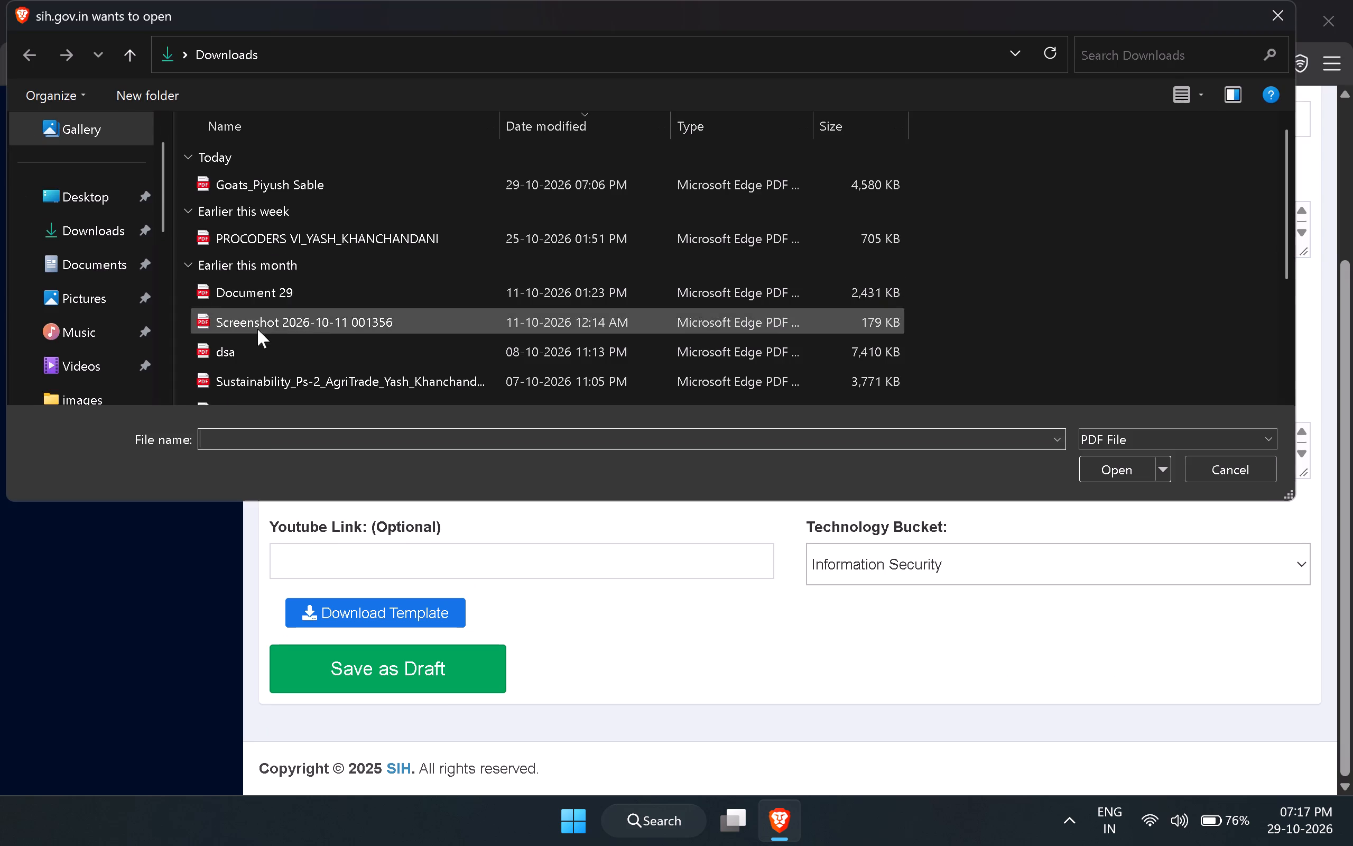
{"action": "left_click", "coordinate": [269, 198]}
{"action": "left_click", "coordinate": [267, 191]}
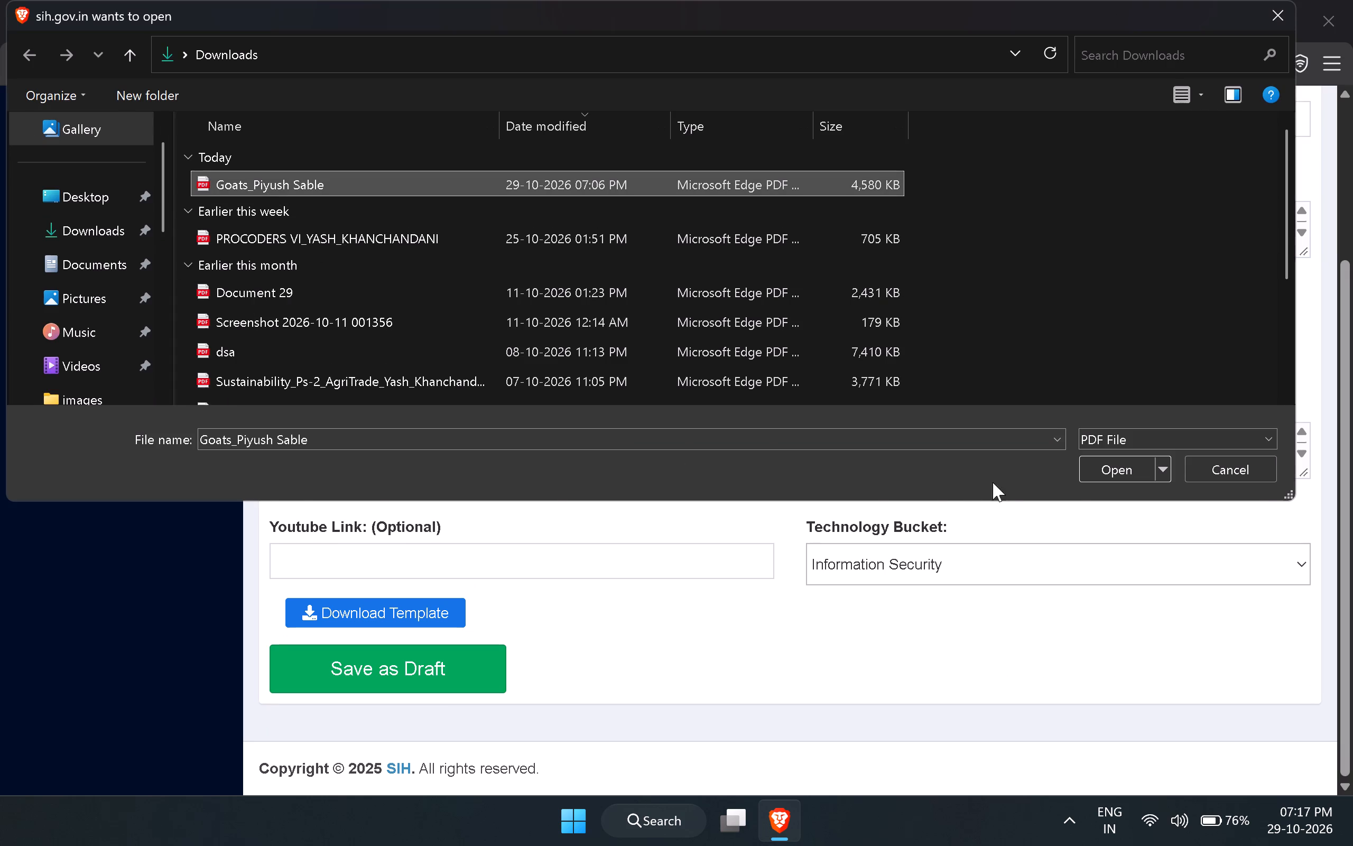
{"action": "left_click", "coordinate": [1103, 465]}
Replace the entire Idea Description with the copied full APAARSetu description text.
{"action": "left_click", "coordinate": [513, 242]}
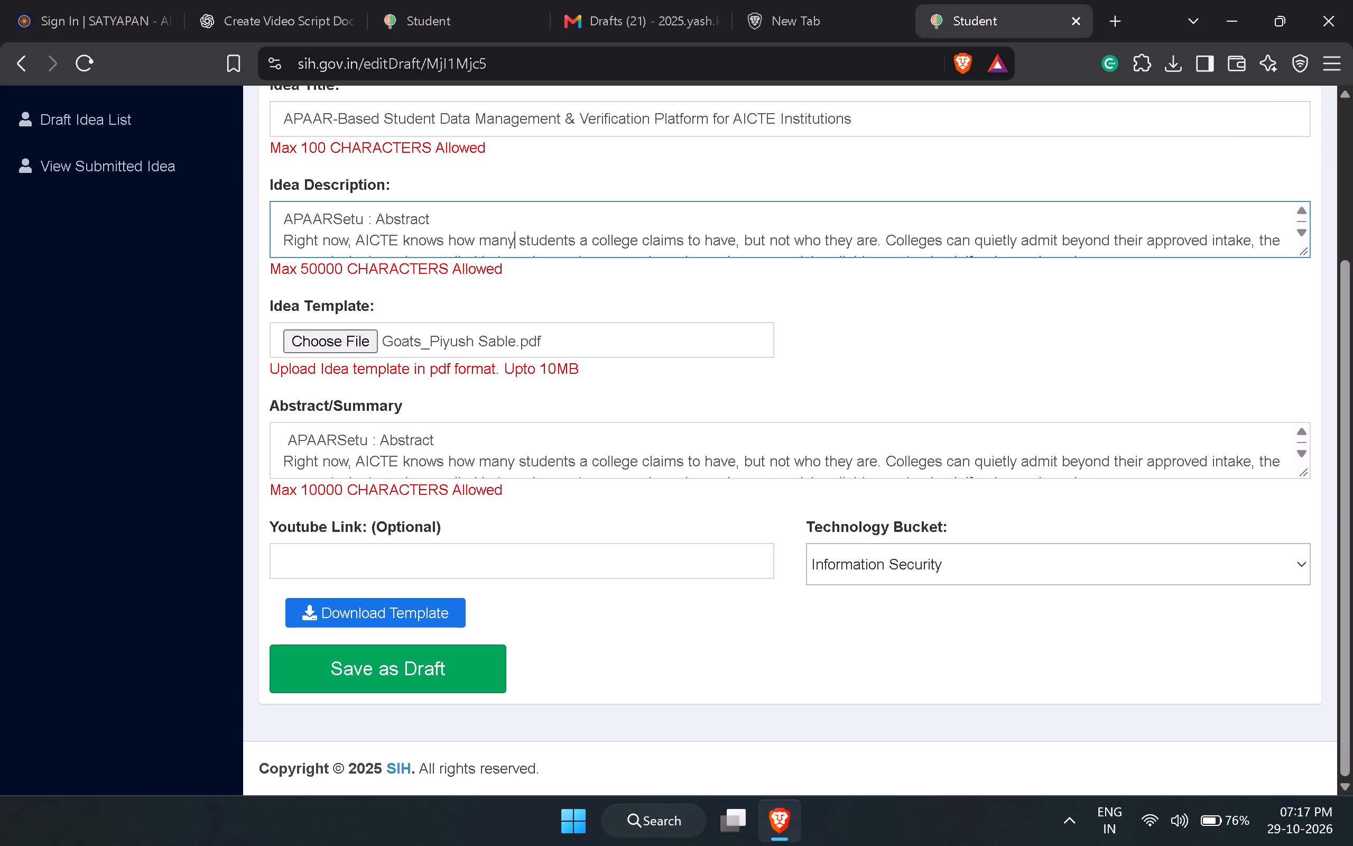
{"action": "key", "text": "ctrl+a"}
{"action": "key", "text": "ctrl+v"}
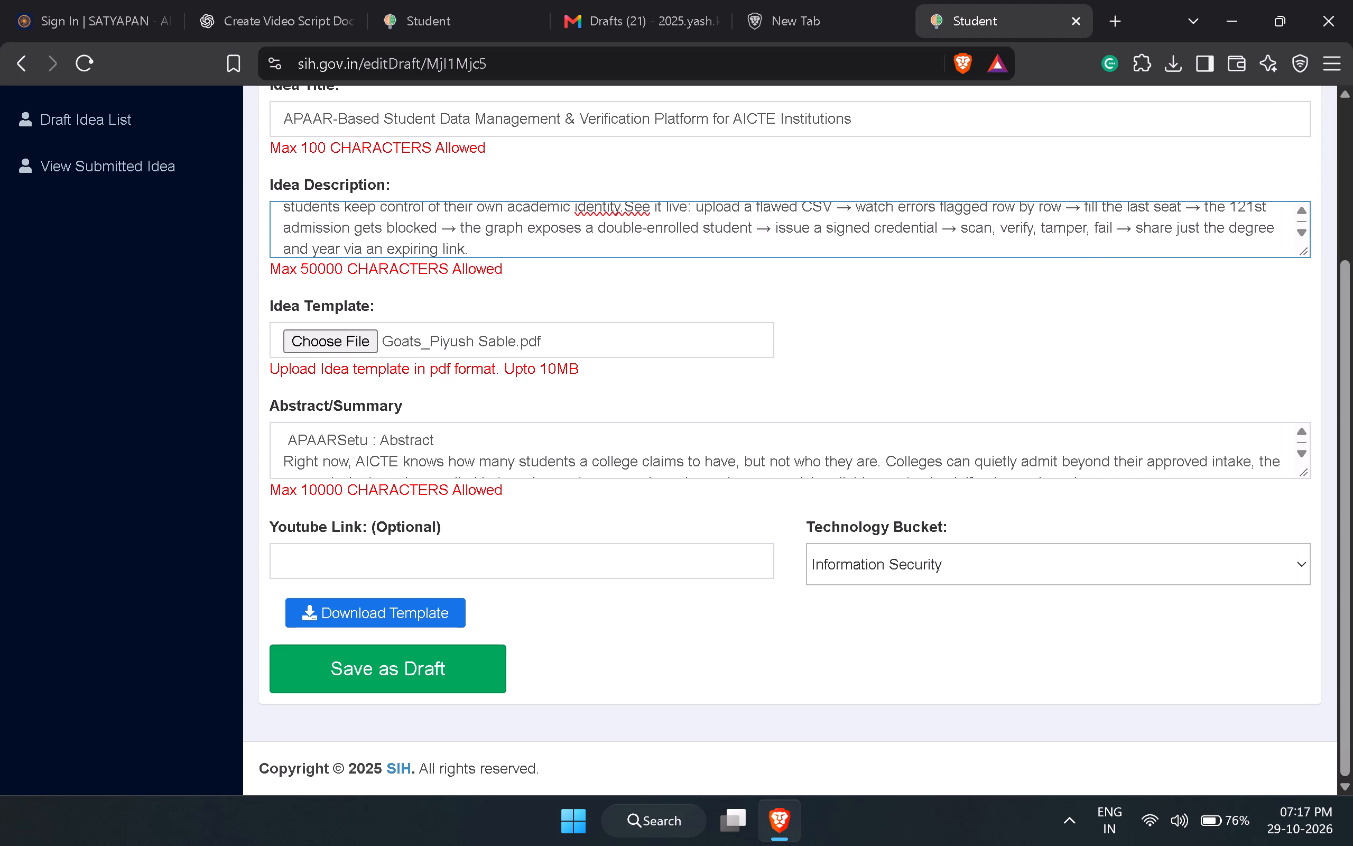
Save the updated APAAR-based platform idea as a draft.
{"action": "left_click", "coordinate": [455, 660]}
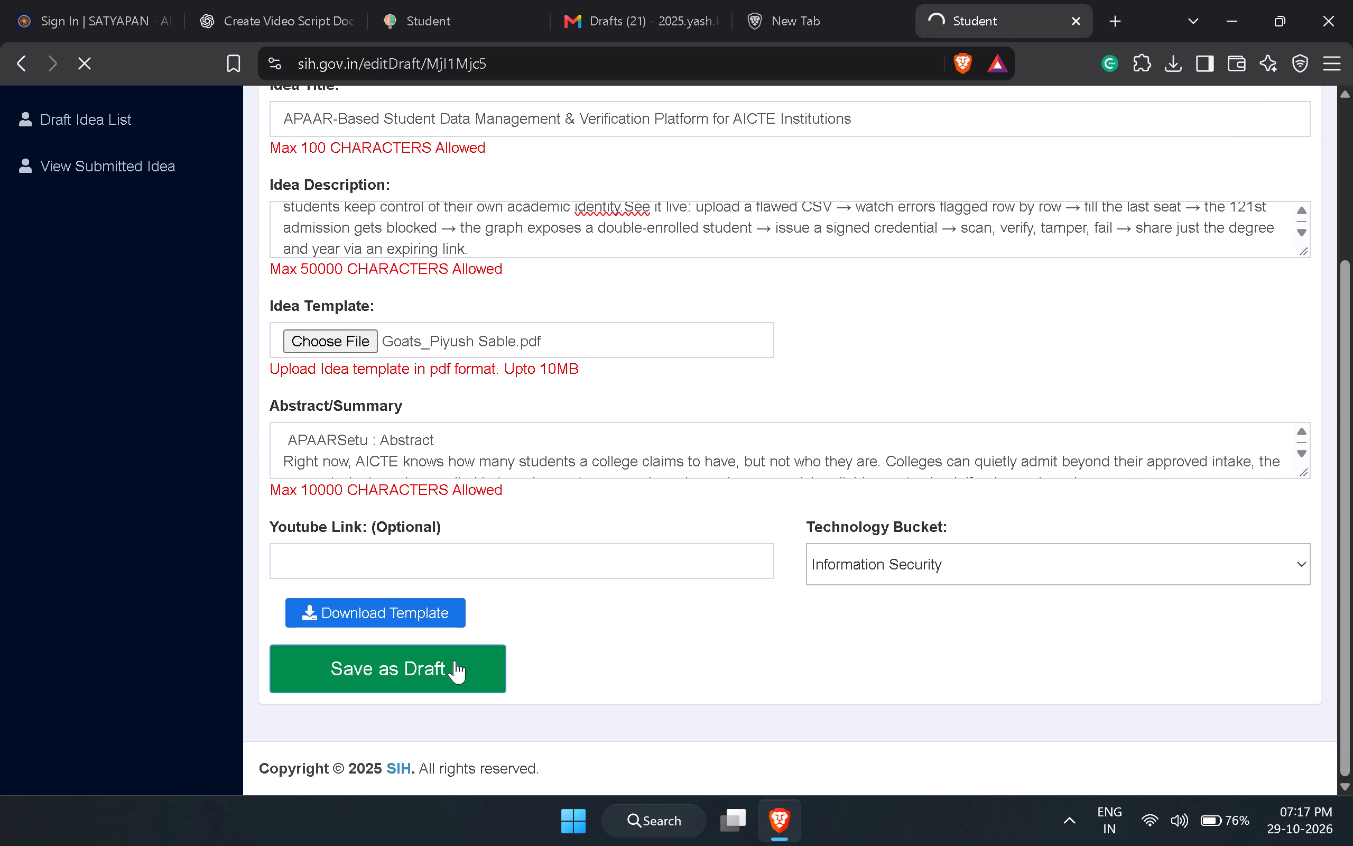
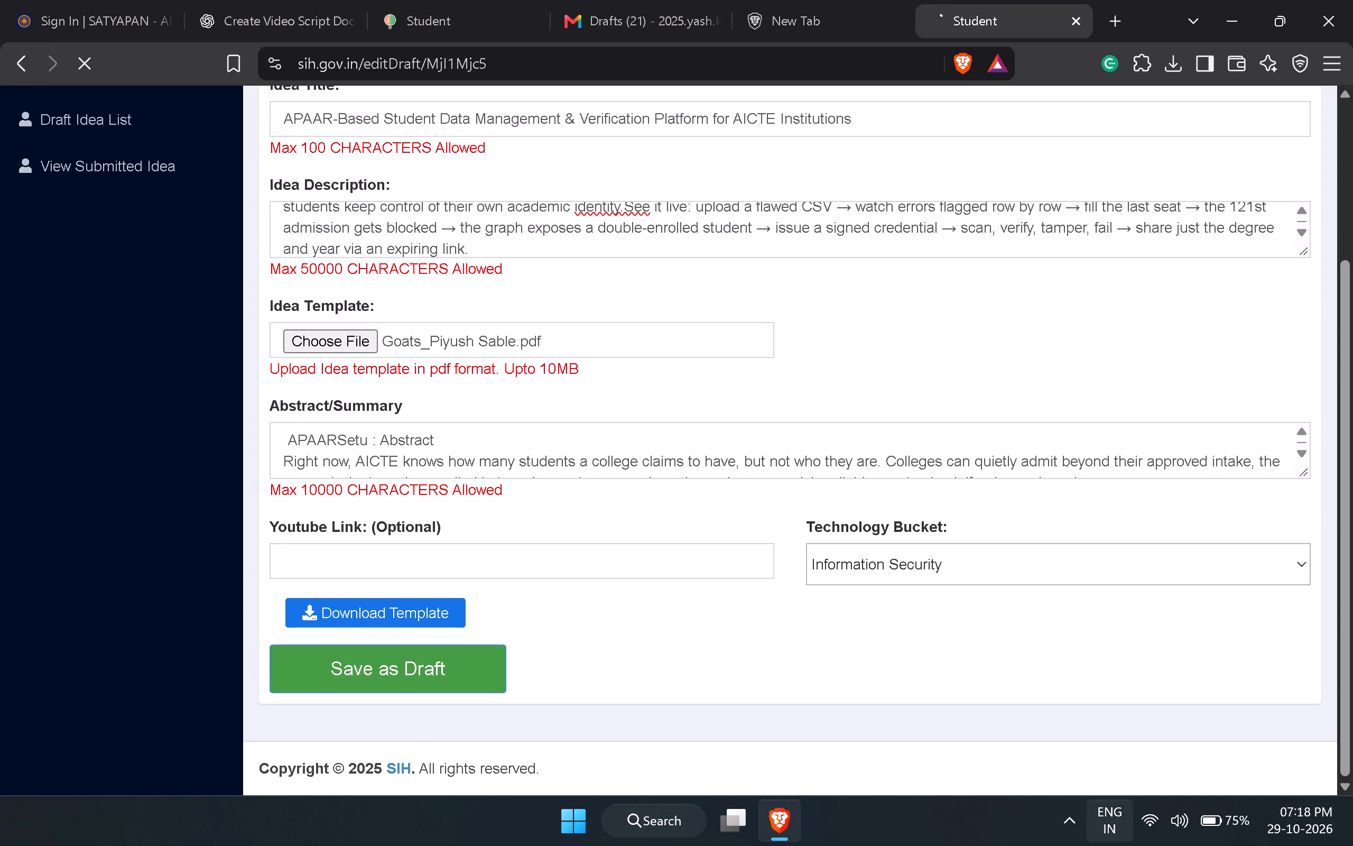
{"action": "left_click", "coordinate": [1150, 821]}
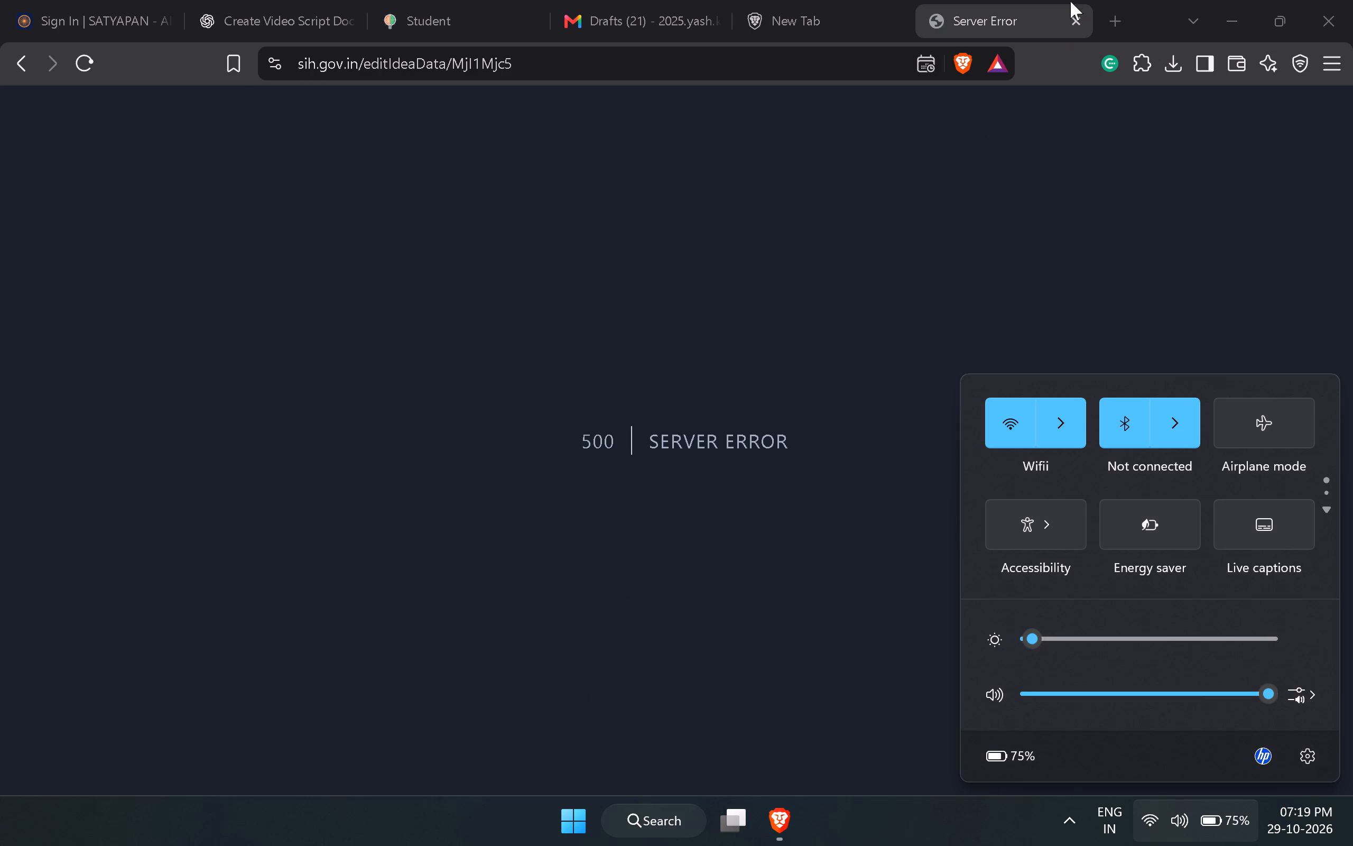
Return to the filled-in draft editing form and try again to save the APAAR-based platform idea as a draft.
{"action": "scroll", "coordinate": [576, 298], "scroll_direction": "right", "scroll_amount": 8}
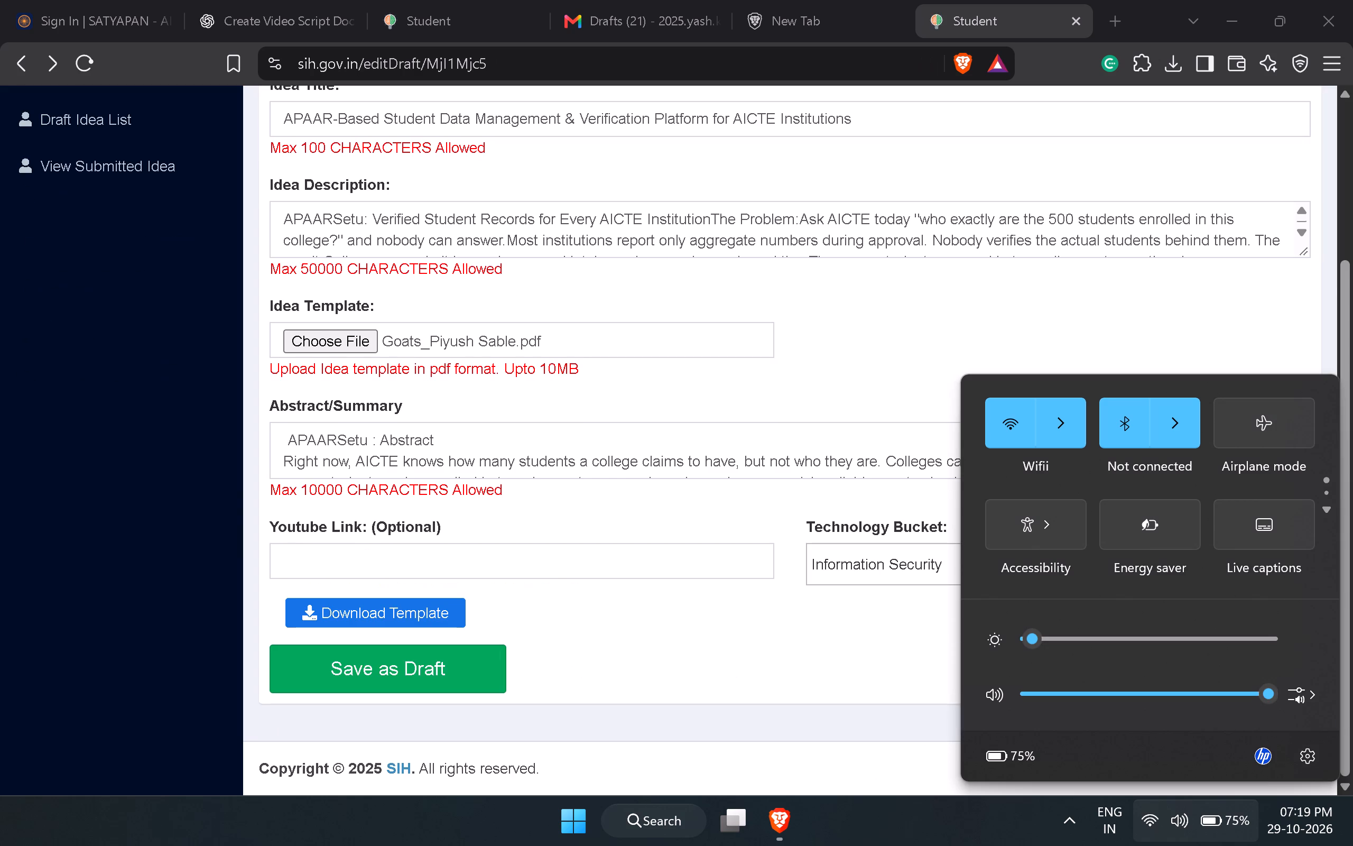
{"action": "left_click", "coordinate": [352, 654]}
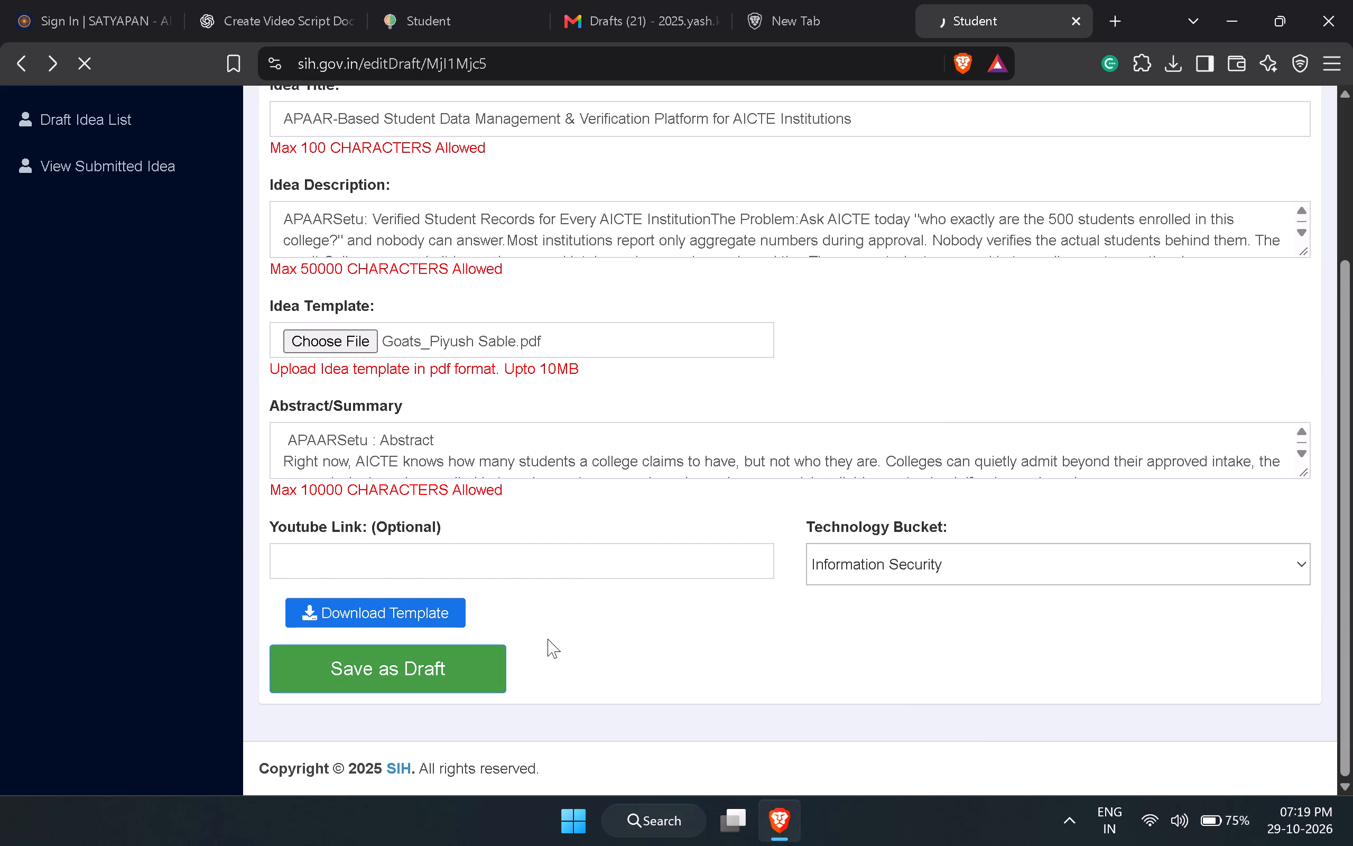
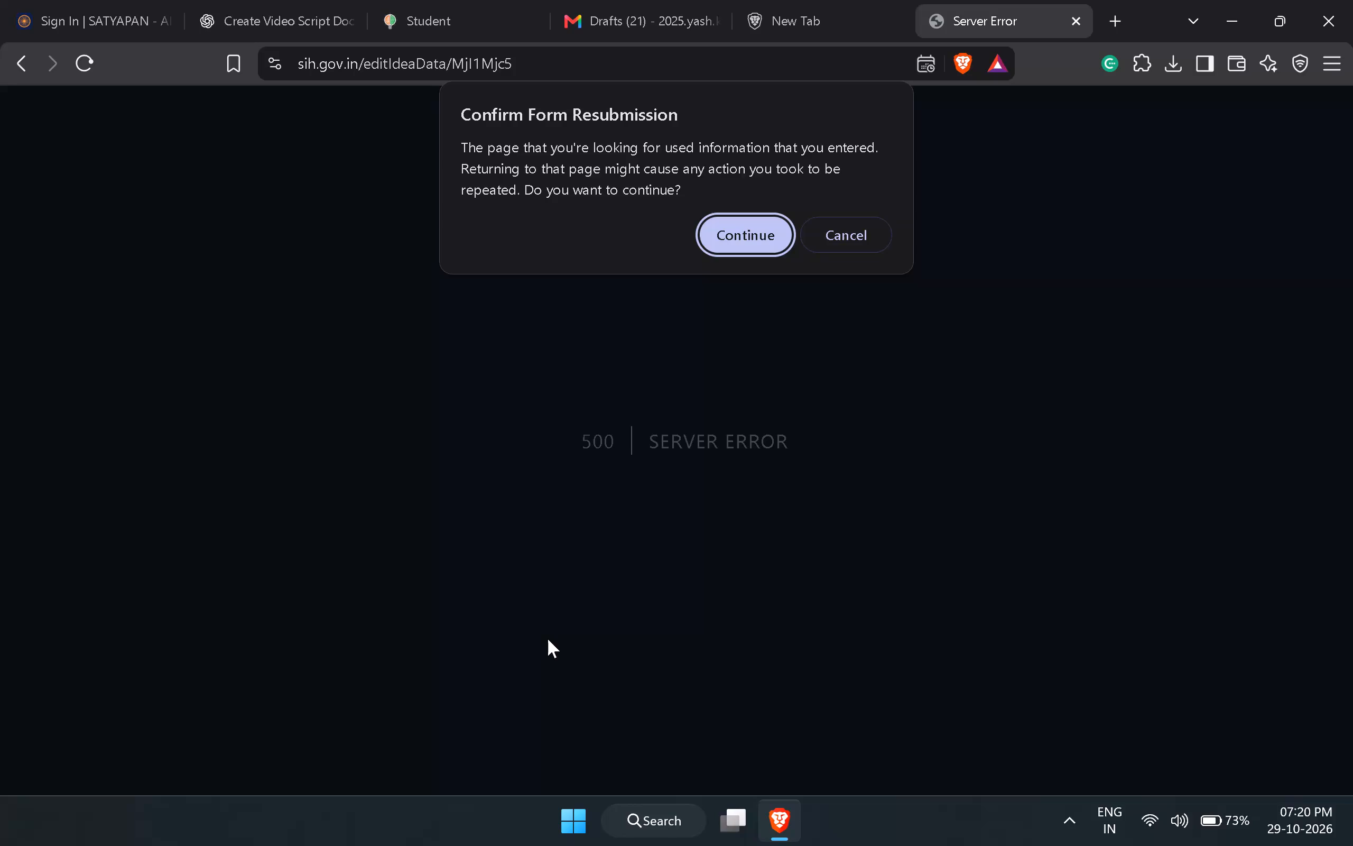
Try to resubmit the edited idea form data, and close the draft editing page.
{"action": "left_click", "coordinate": [750, 234]}
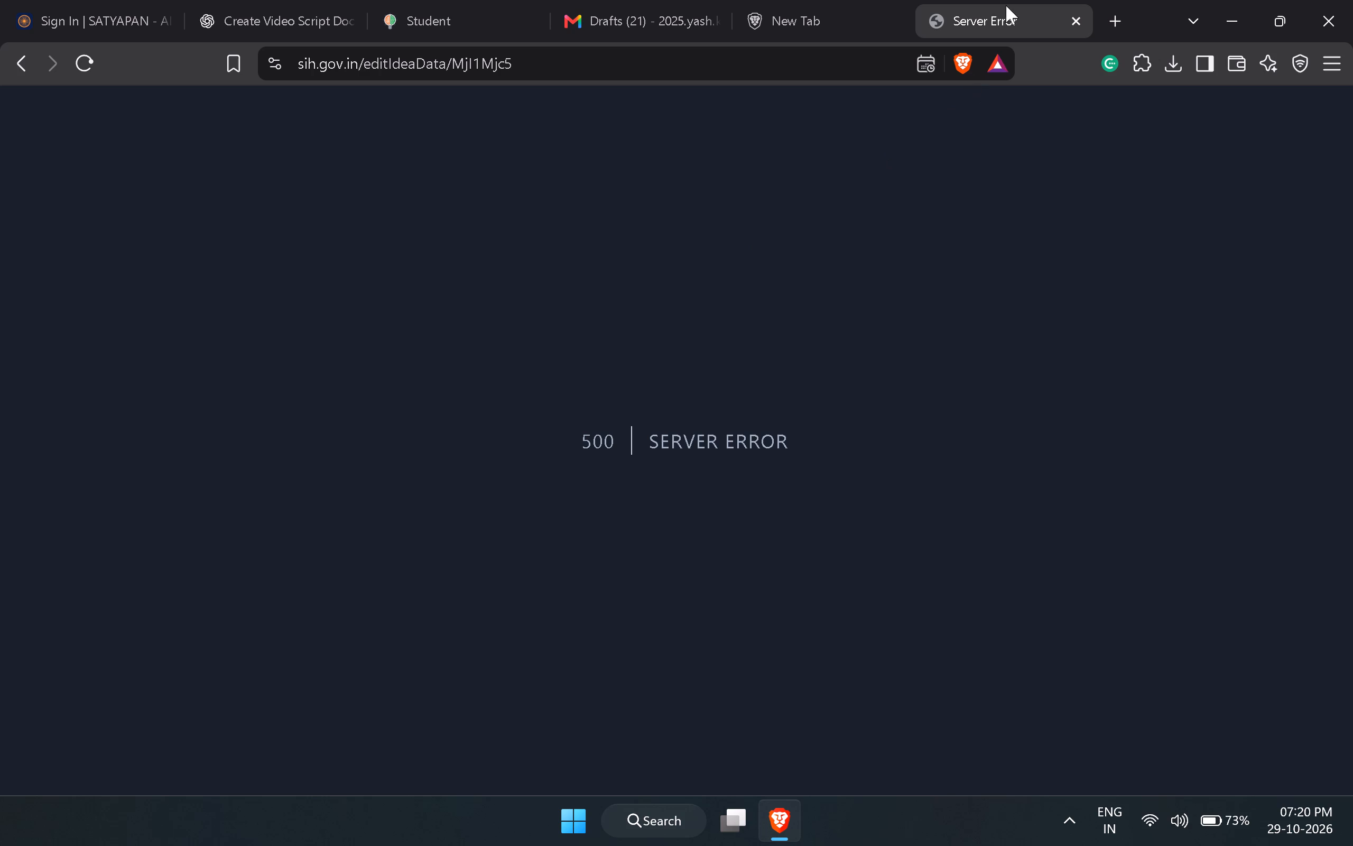
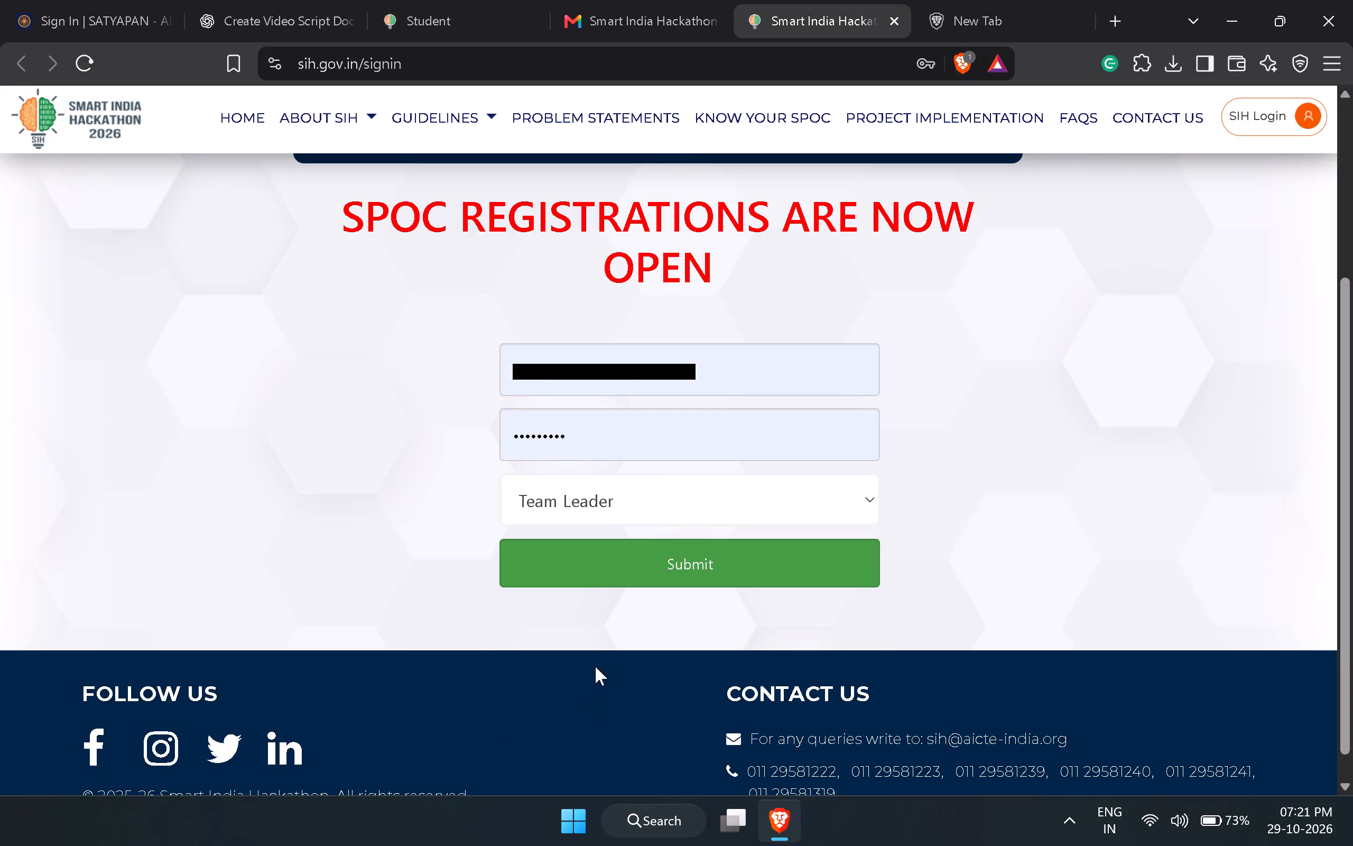
Sign in to the Smart India Hackathon portal as Team Leader and open the team's list of draft ideas.
{"action": "left_click", "coordinate": [597, 578]}
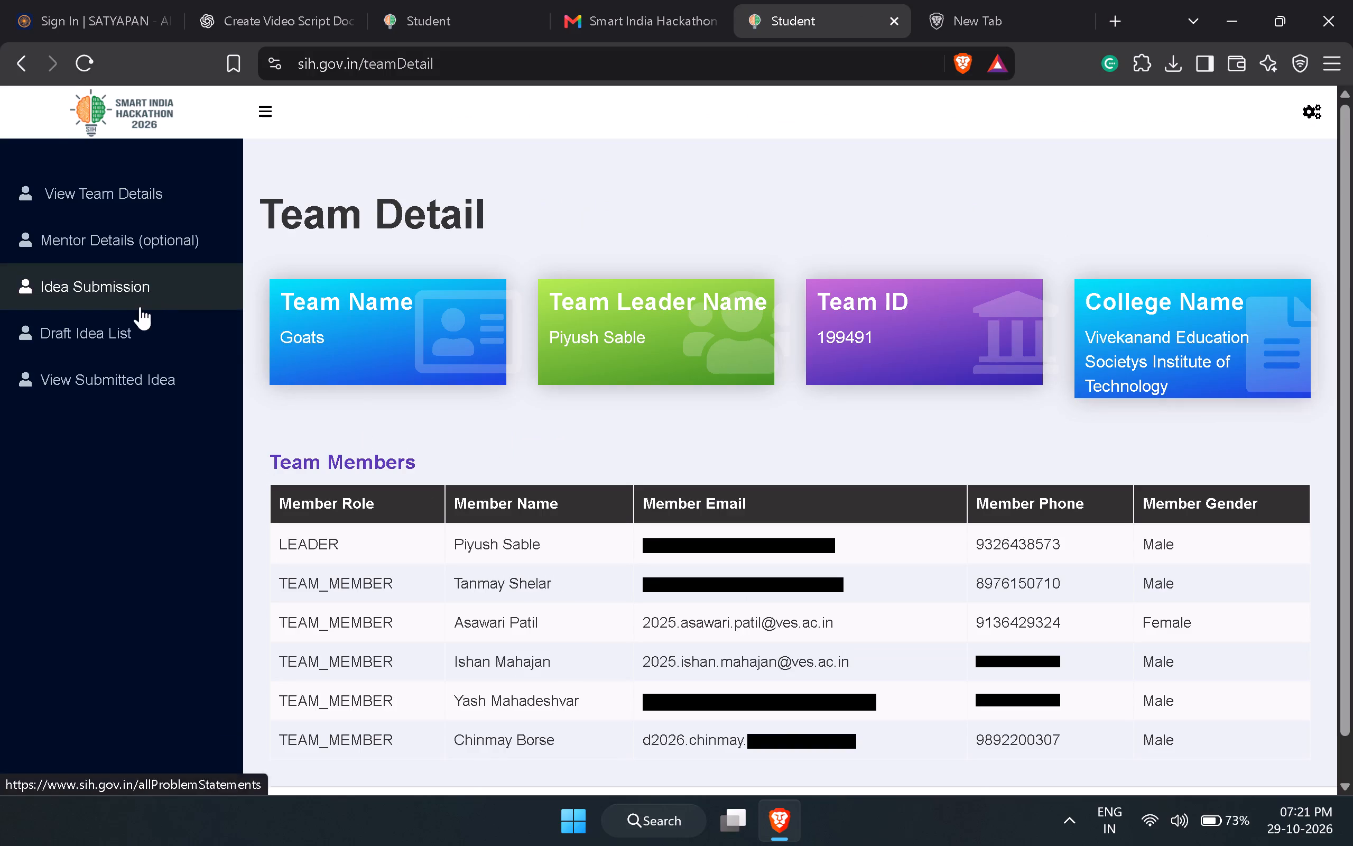
{"action": "left_click", "coordinate": [134, 329]}
{"action": "scroll", "coordinate": [627, 476], "scroll_direction": "down", "scroll_amount": 1}
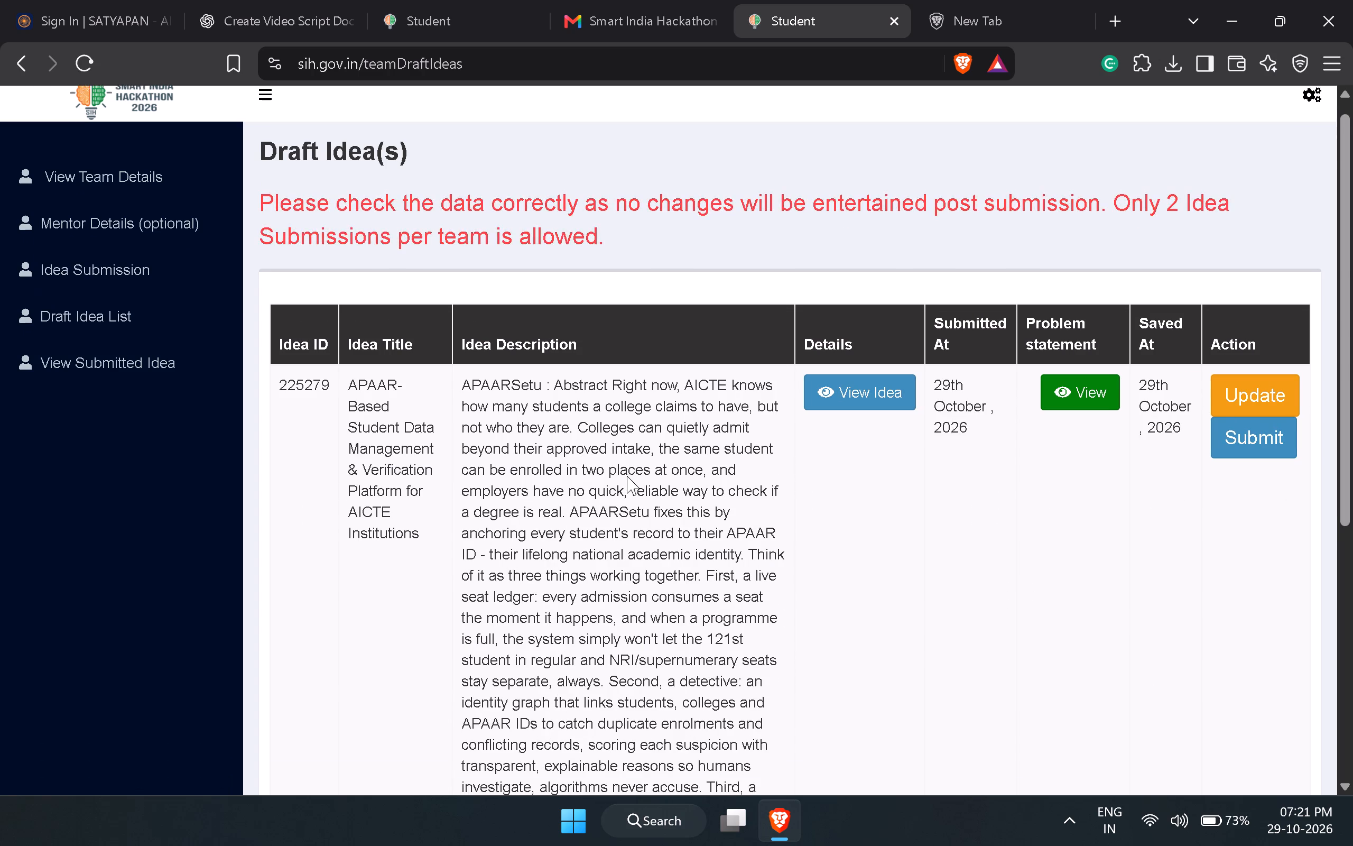
Review the saved draft's idea description in the draft list, and check the submitted ideas list.
{"action": "scroll", "coordinate": [627, 476], "scroll_direction": "down", "scroll_amount": 1}
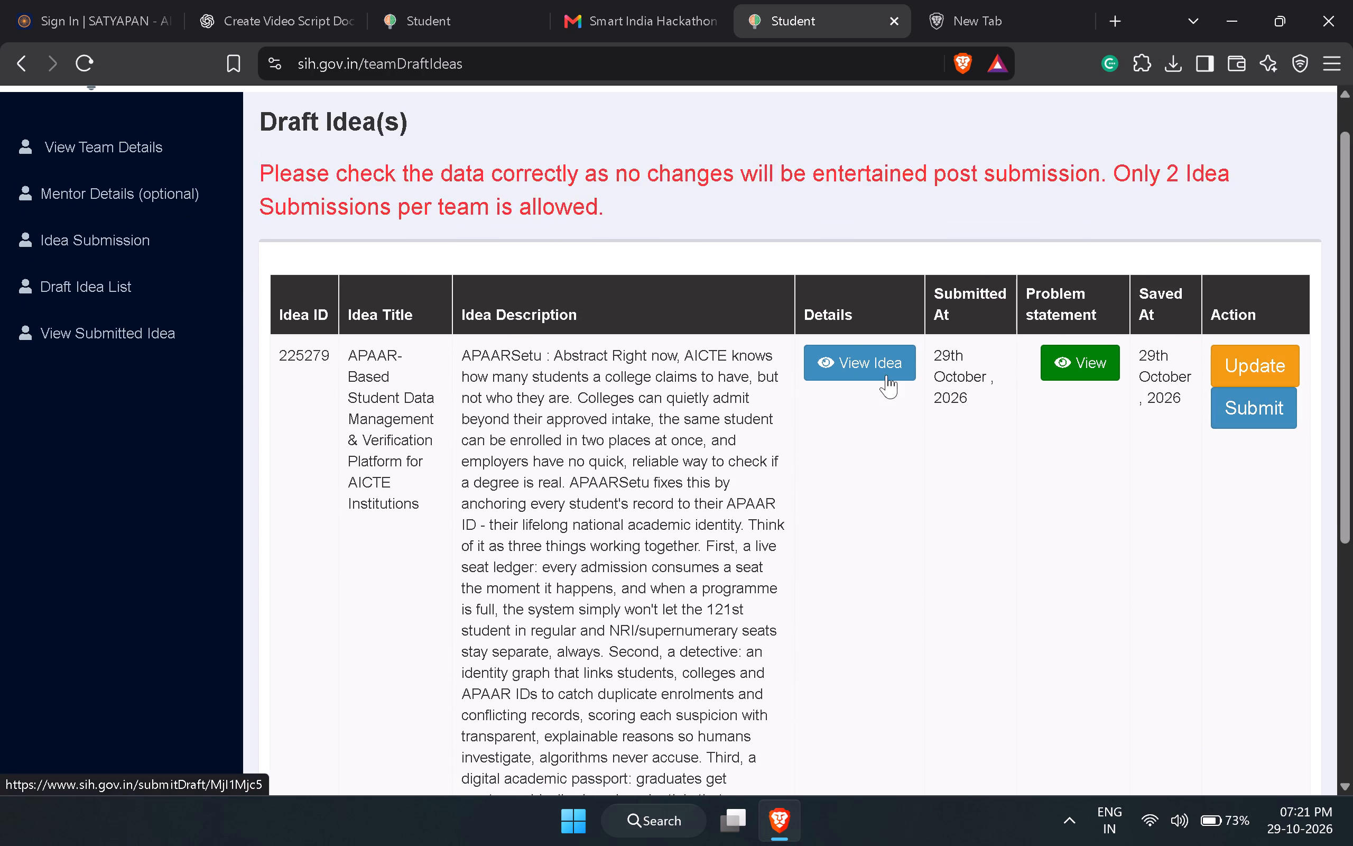
{"action": "scroll", "coordinate": [601, 452], "scroll_direction": "down", "scroll_amount": 1}
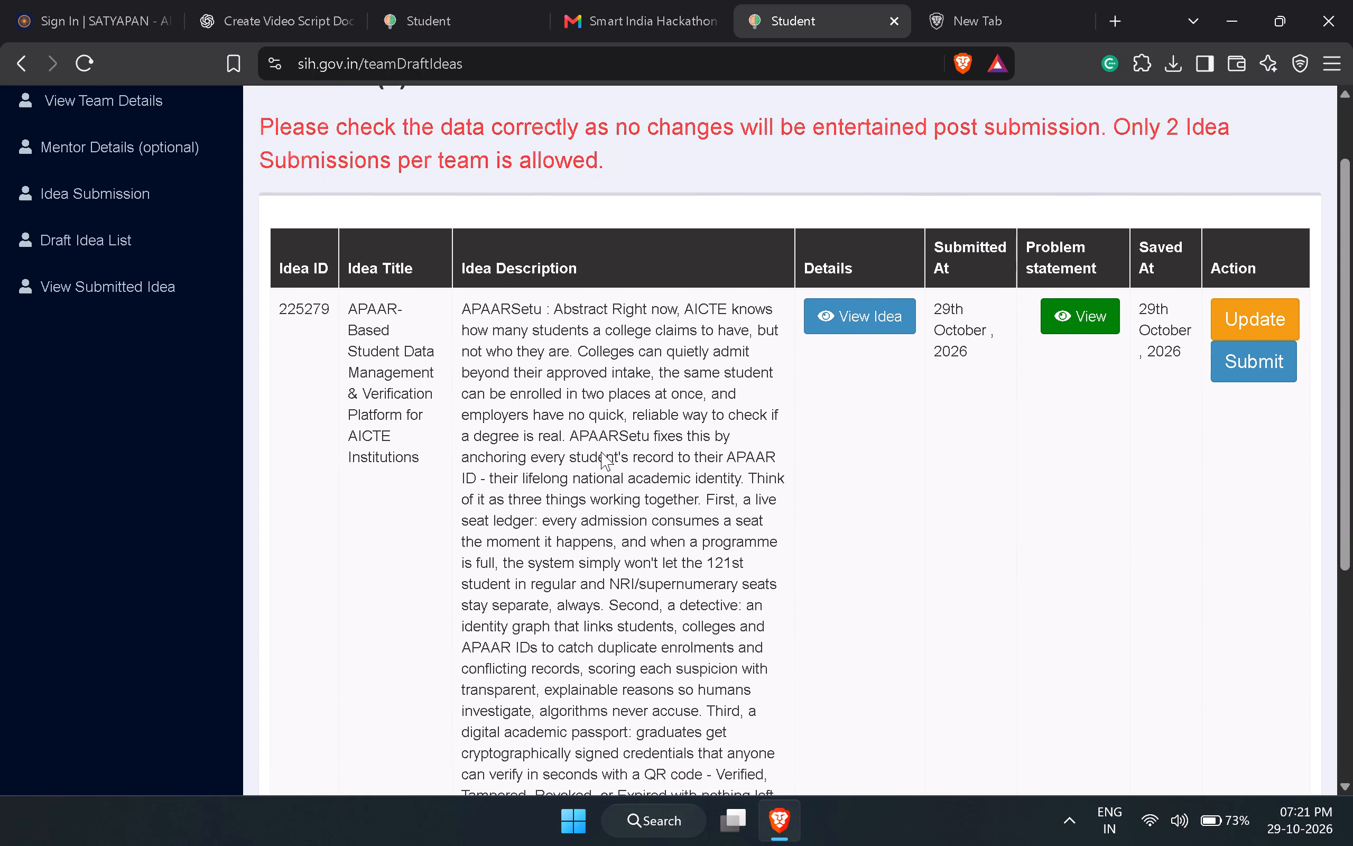
{"action": "scroll", "coordinate": [601, 452], "scroll_direction": "down", "scroll_amount": 2}
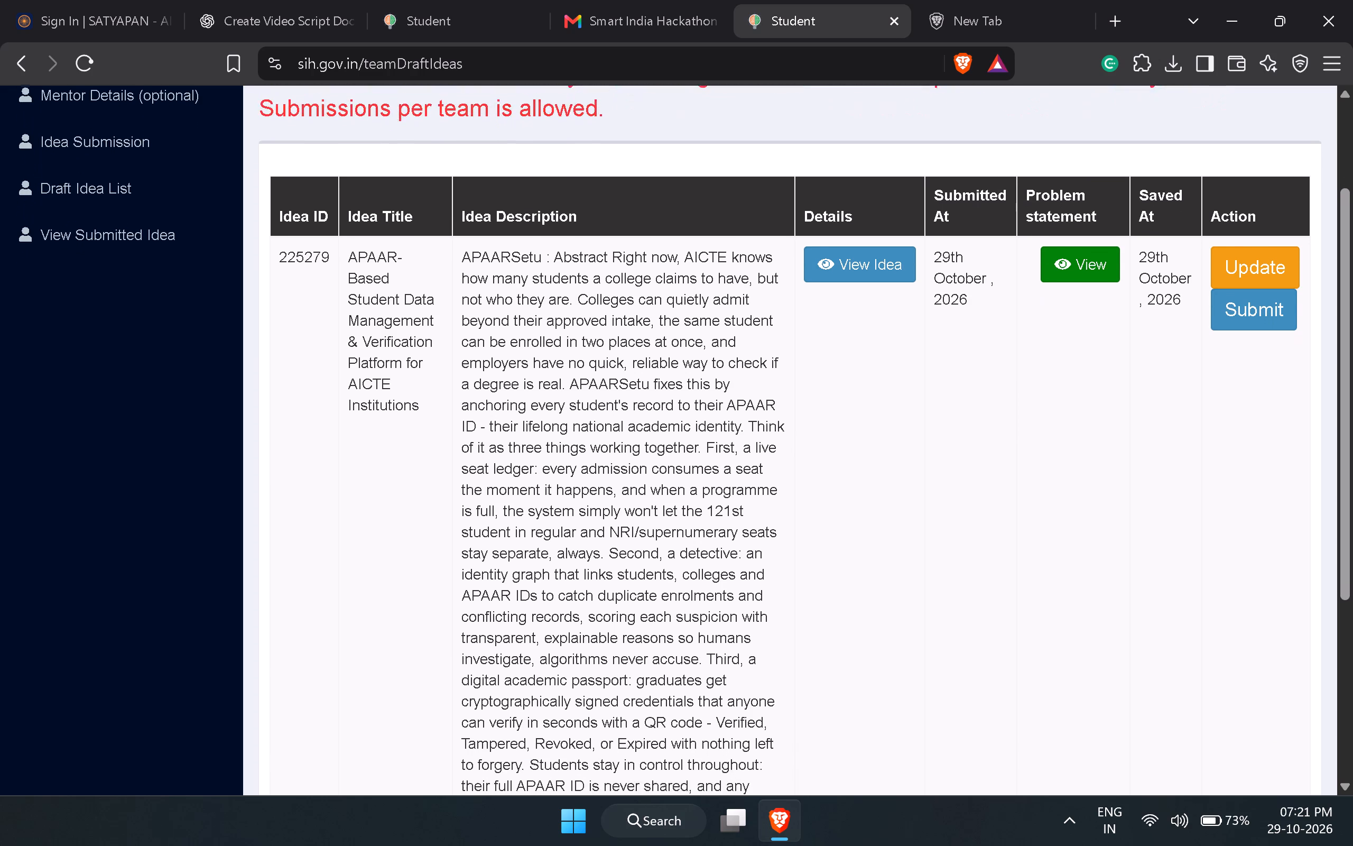
{"action": "scroll", "coordinate": [601, 452], "scroll_direction": "down", "scroll_amount": 2}
{"action": "scroll", "coordinate": [601, 452], "scroll_direction": "up", "scroll_amount": 3}
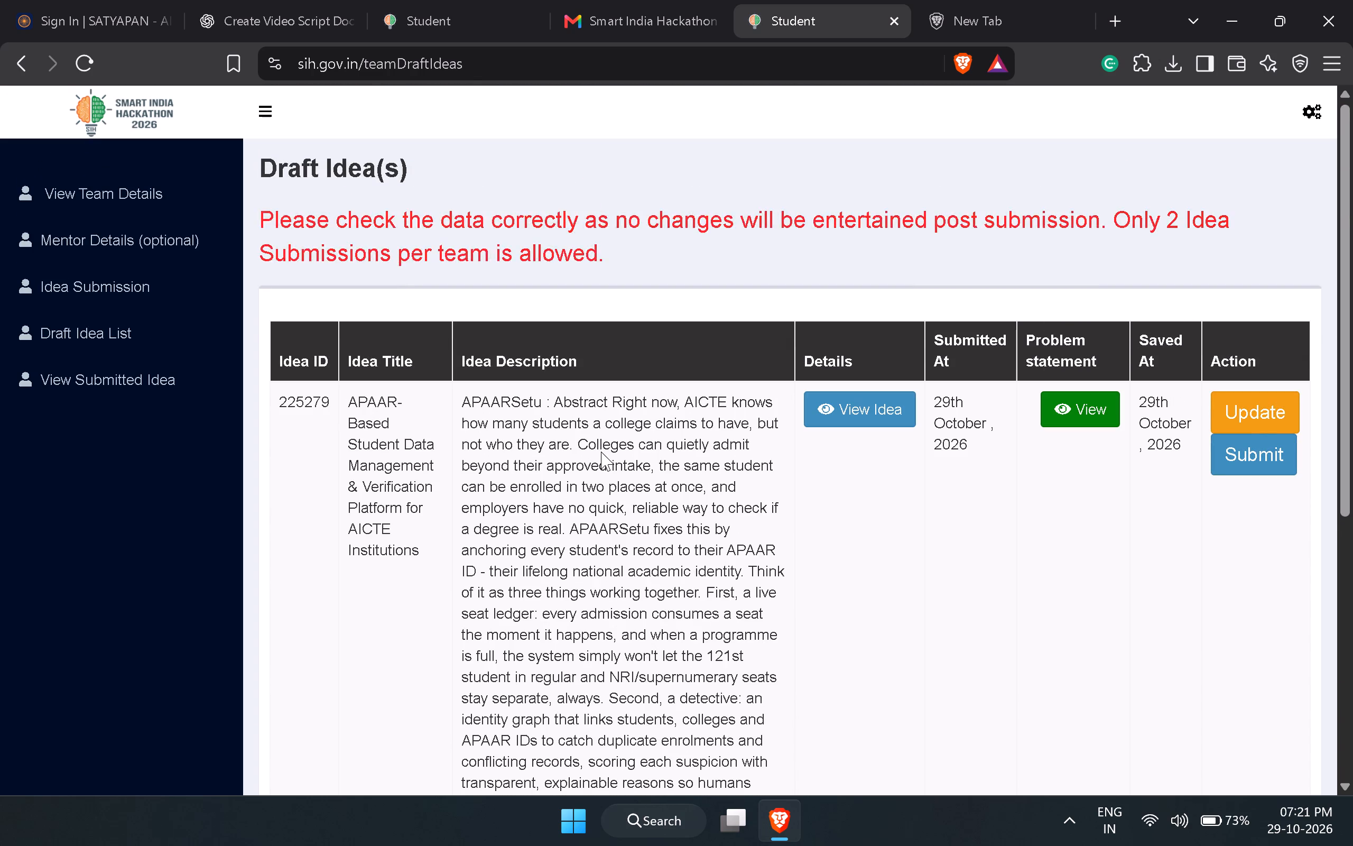
{"action": "left_click", "coordinate": [172, 372]}
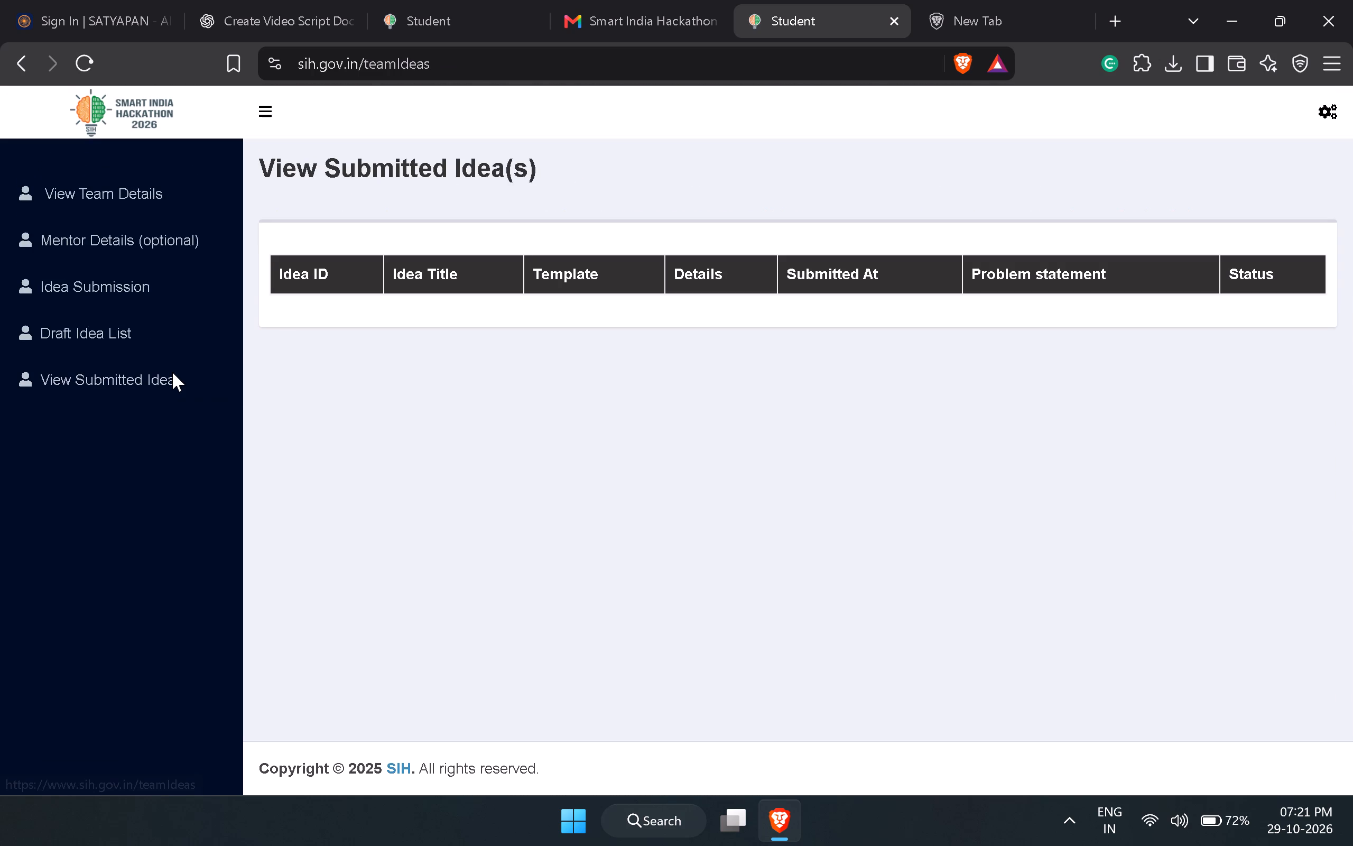
Reopen the APAAR-based platform draft for updating and replace its entire Idea Description with the copied "APAARSetu: Verified Student Records for Every AICTE Institution" text.
{"action": "left_click", "coordinate": [84, 320]}
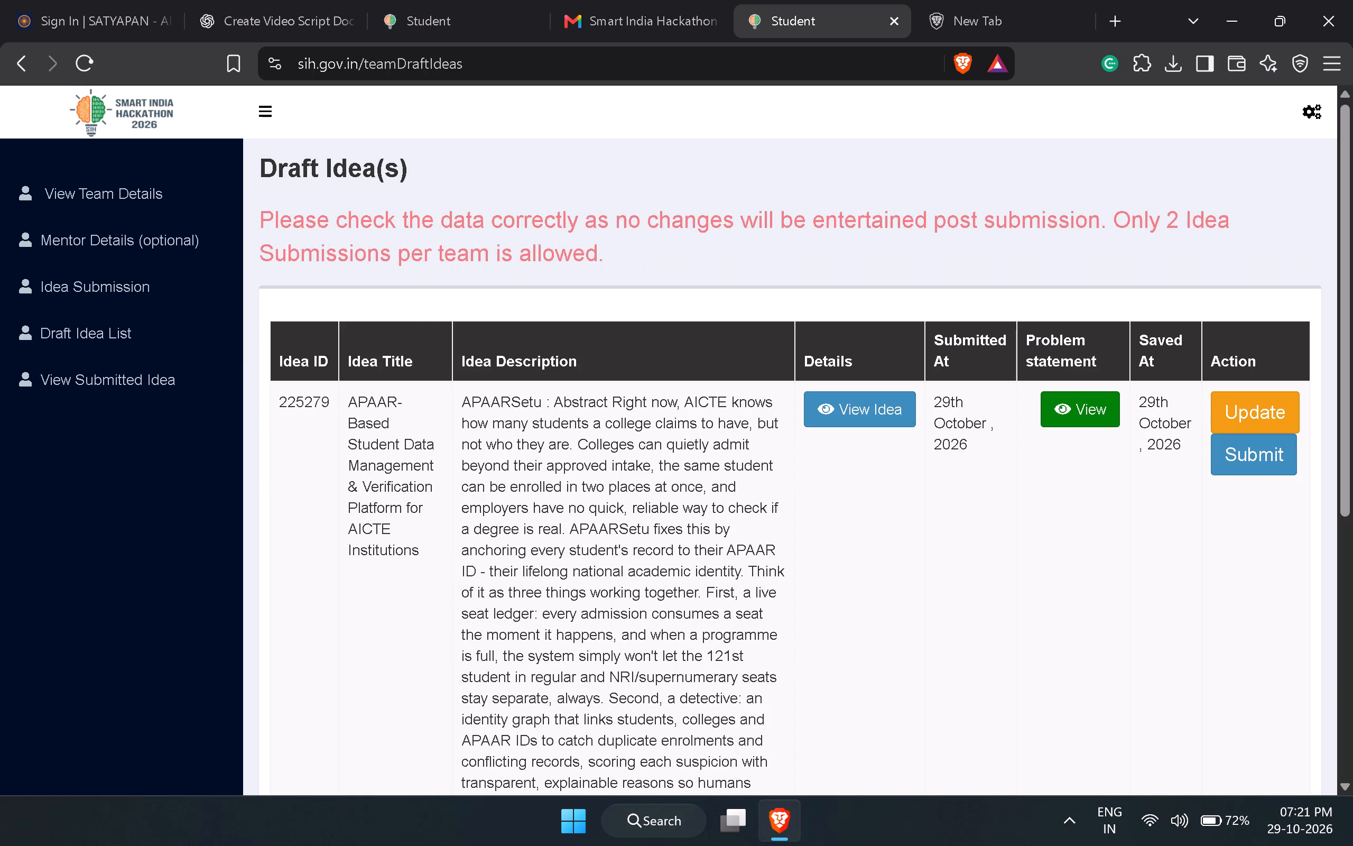
{"action": "left_click", "coordinate": [1243, 411]}
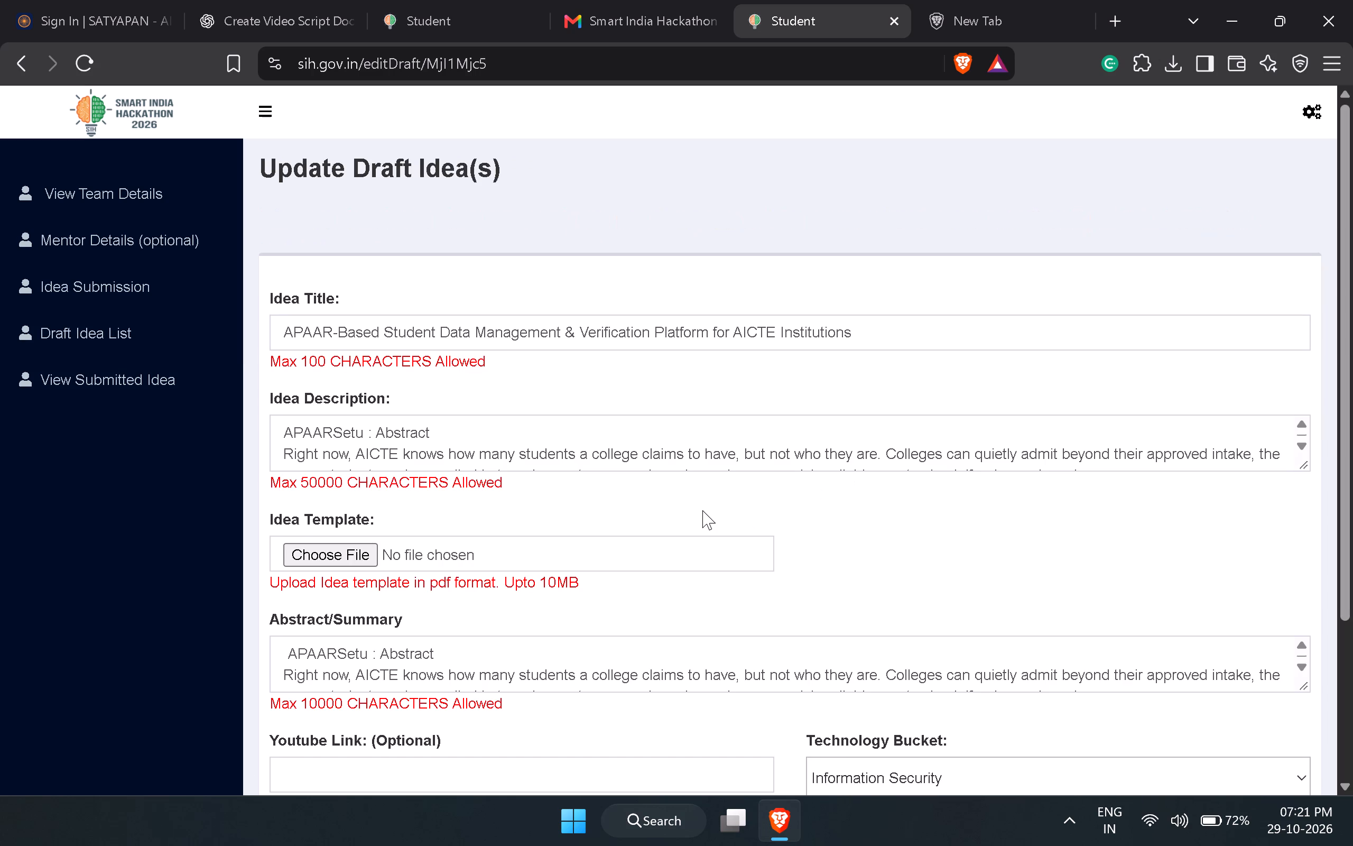
{"action": "scroll", "coordinate": [702, 510], "scroll_direction": "down", "scroll_amount": 1}
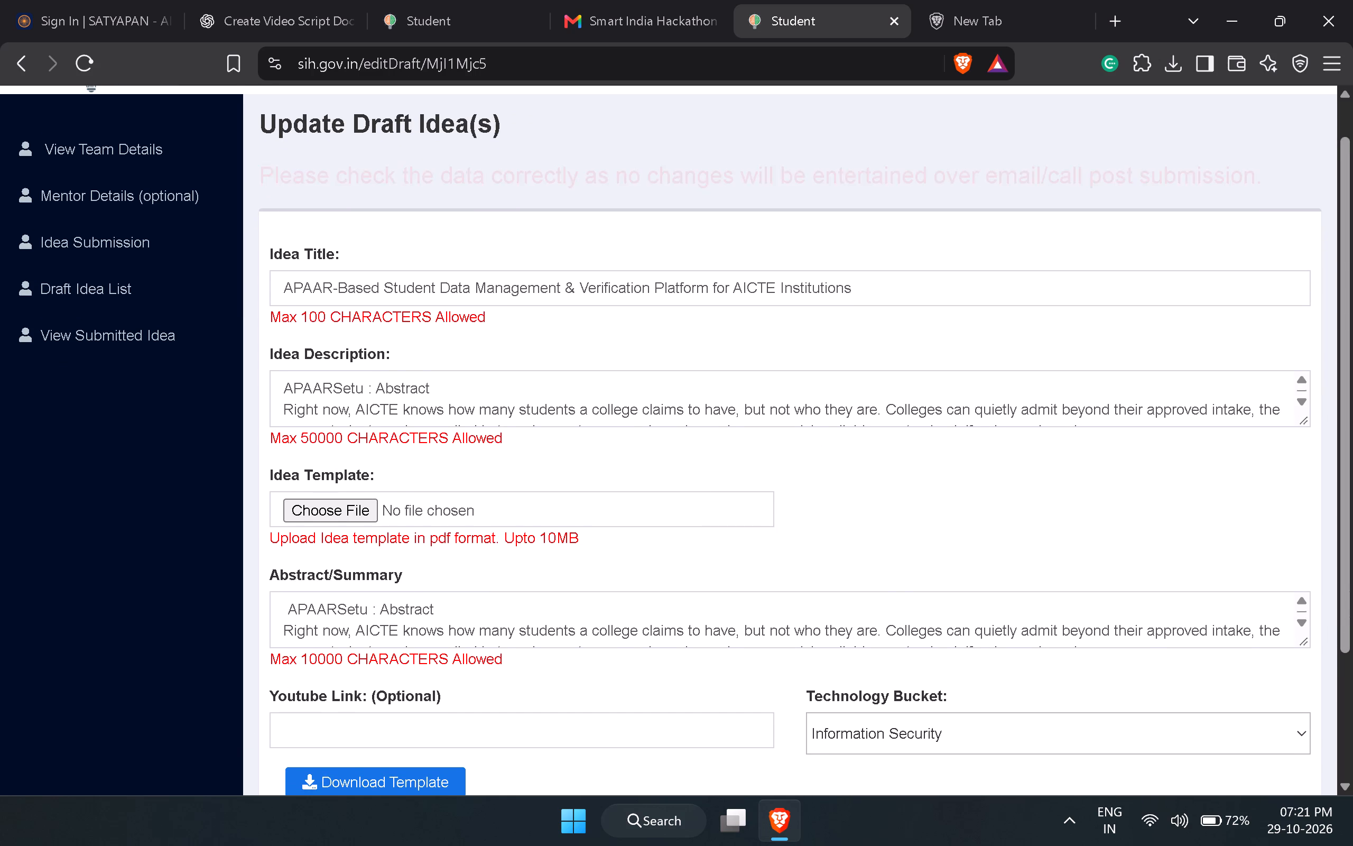
{"action": "left_click", "coordinate": [450, 397]}
{"action": "key", "text": "ctrl+a"}
{"action": "key", "text": "ctrl+v"}
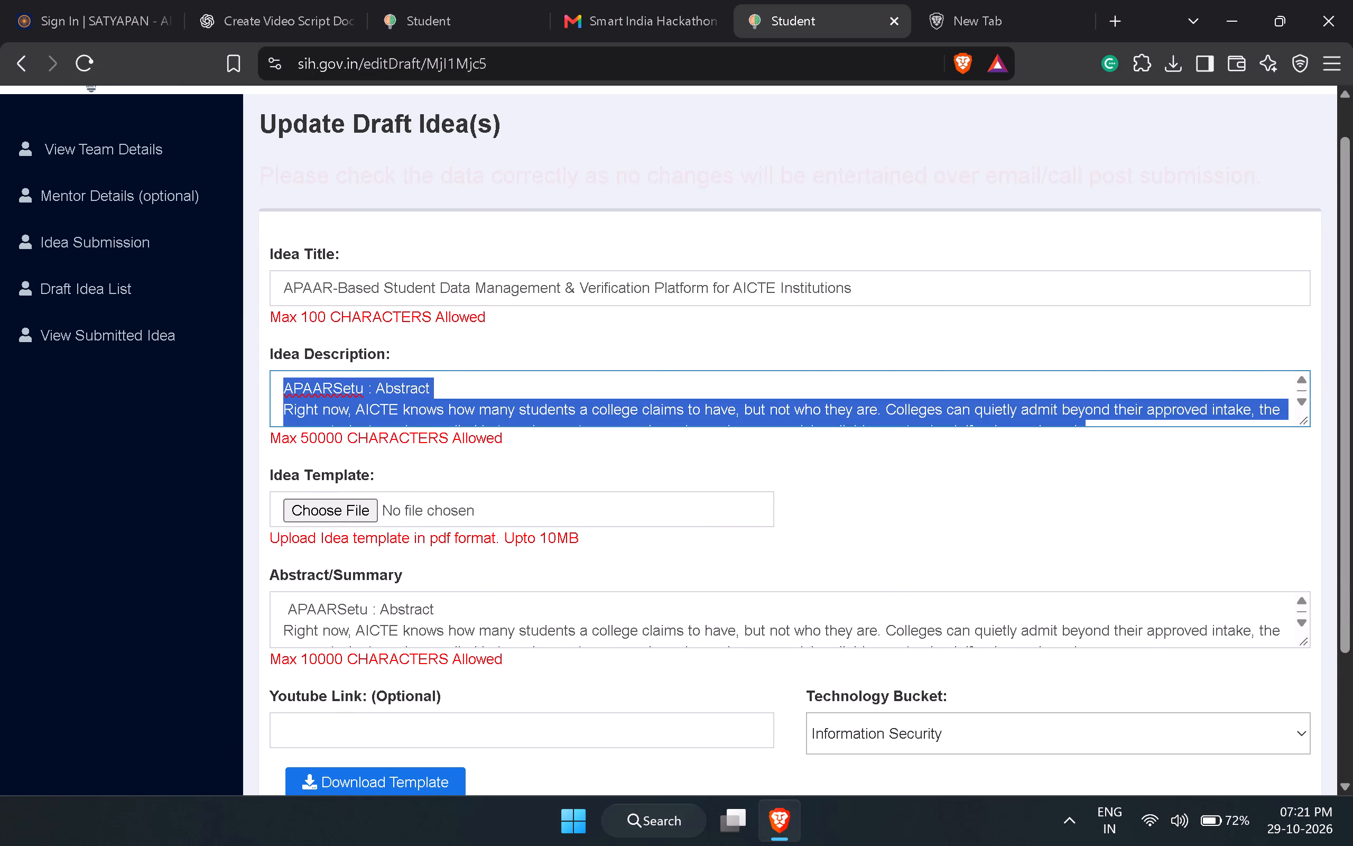
Attach the Goats PDF from the Downloads folder as the draft's Idea Template.
{"action": "left_click", "coordinate": [345, 498]}
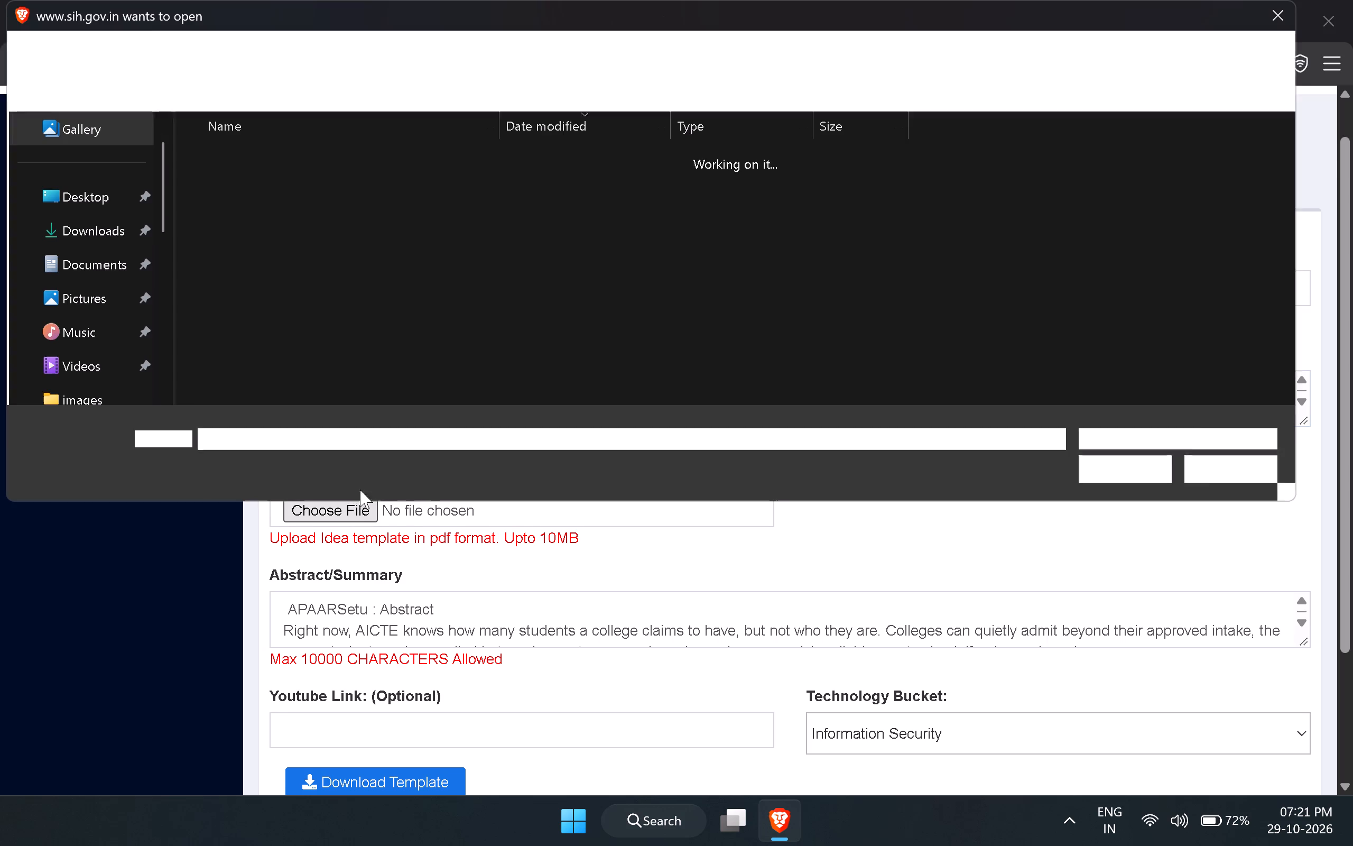
{"action": "left_click", "coordinate": [302, 192]}
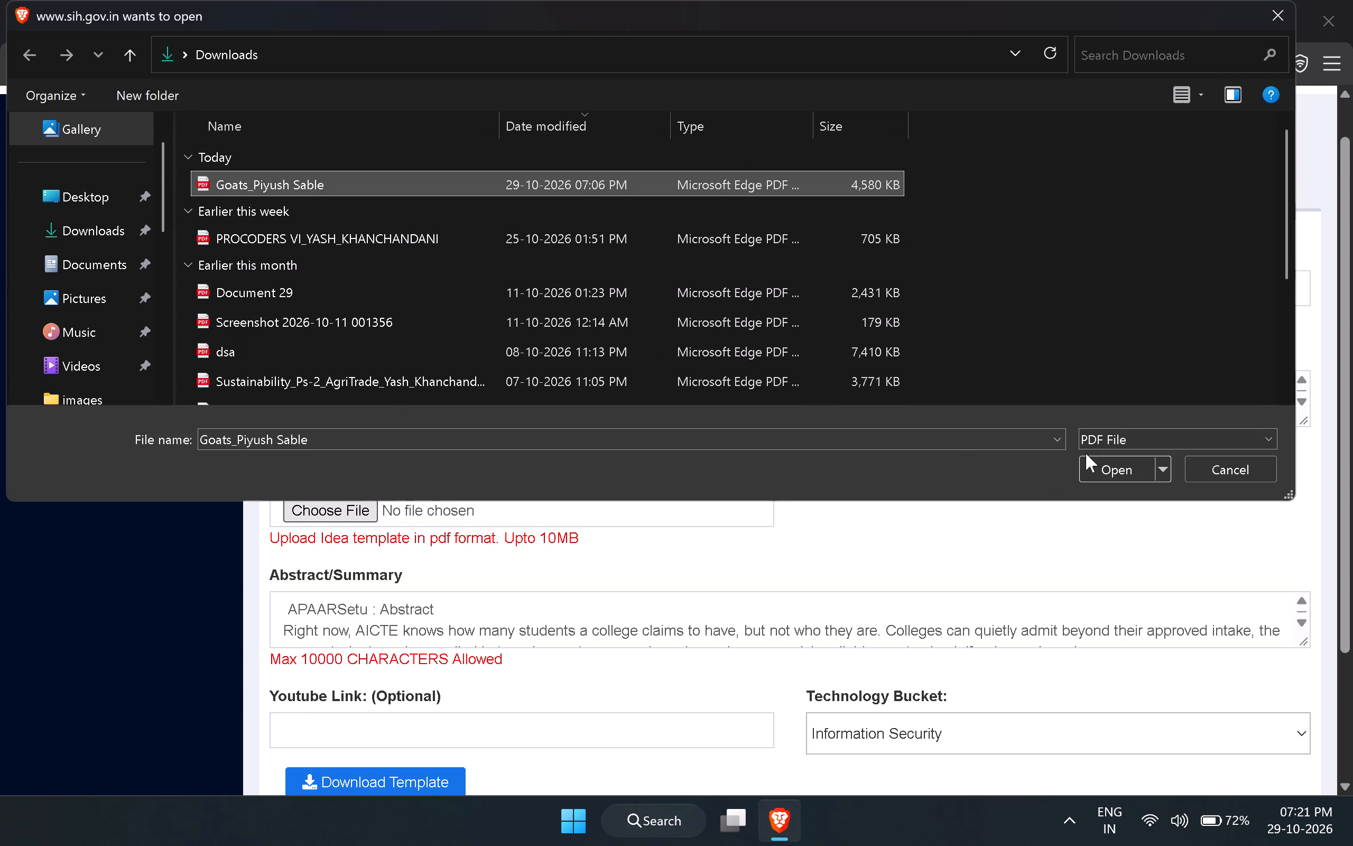
{"action": "left_click", "coordinate": [1088, 461]}
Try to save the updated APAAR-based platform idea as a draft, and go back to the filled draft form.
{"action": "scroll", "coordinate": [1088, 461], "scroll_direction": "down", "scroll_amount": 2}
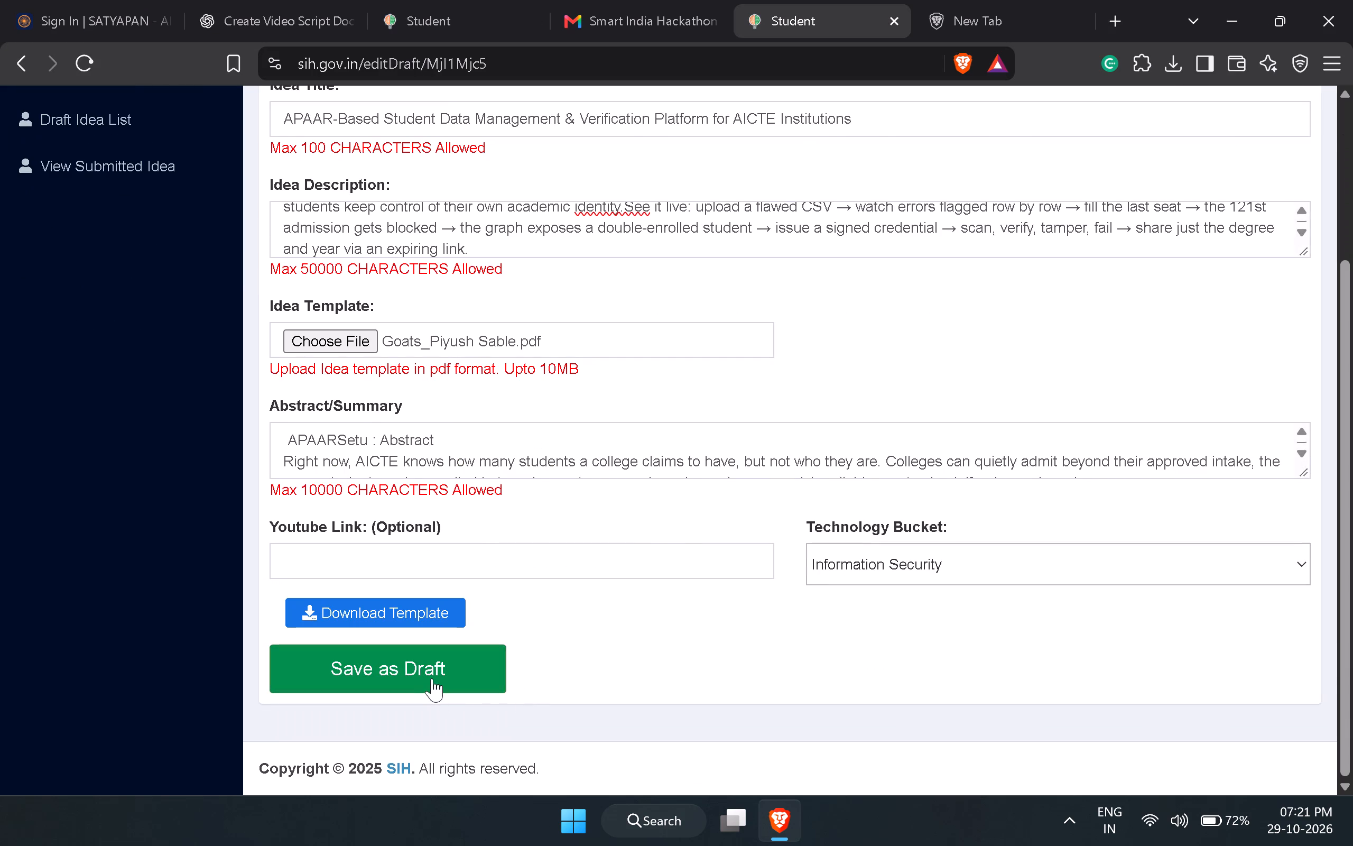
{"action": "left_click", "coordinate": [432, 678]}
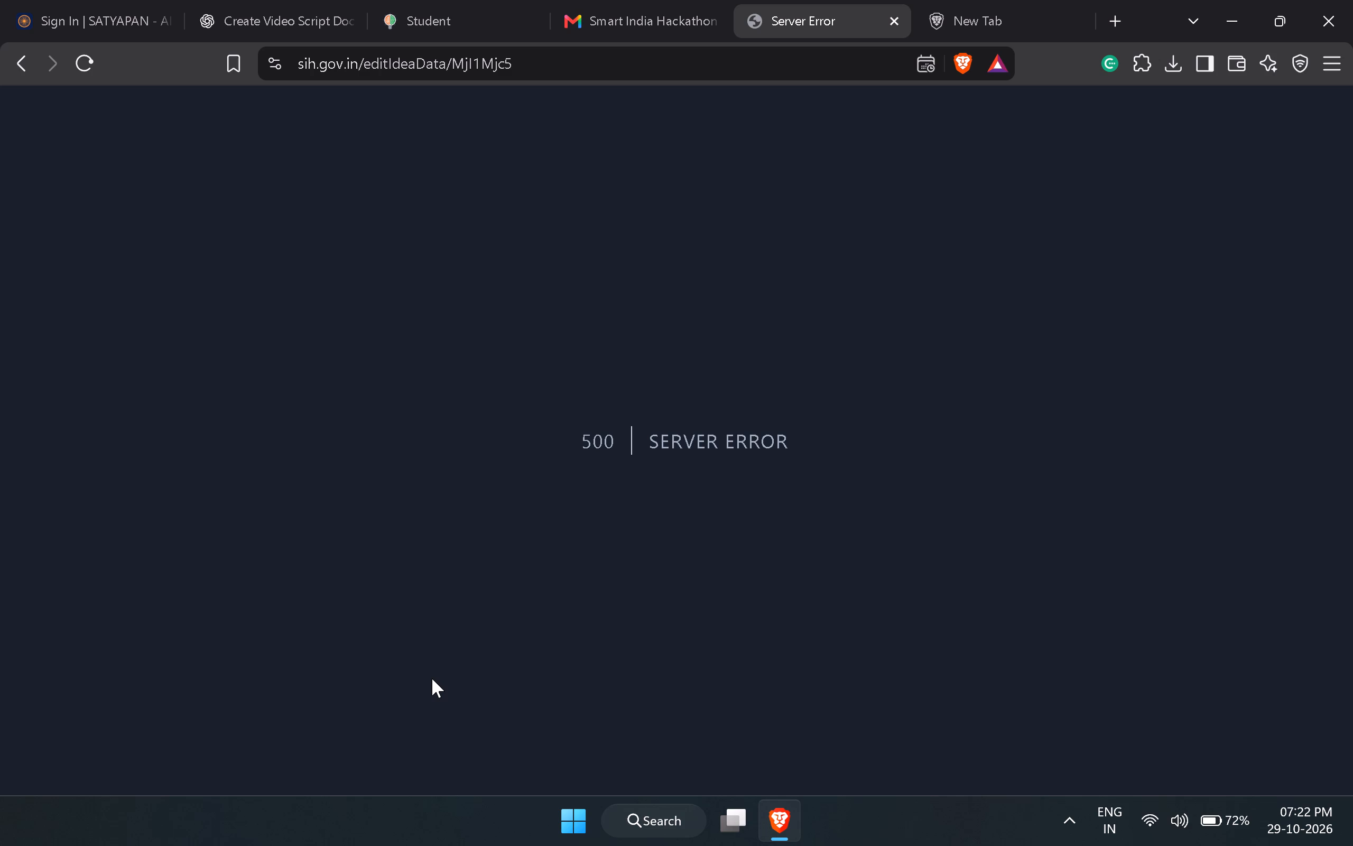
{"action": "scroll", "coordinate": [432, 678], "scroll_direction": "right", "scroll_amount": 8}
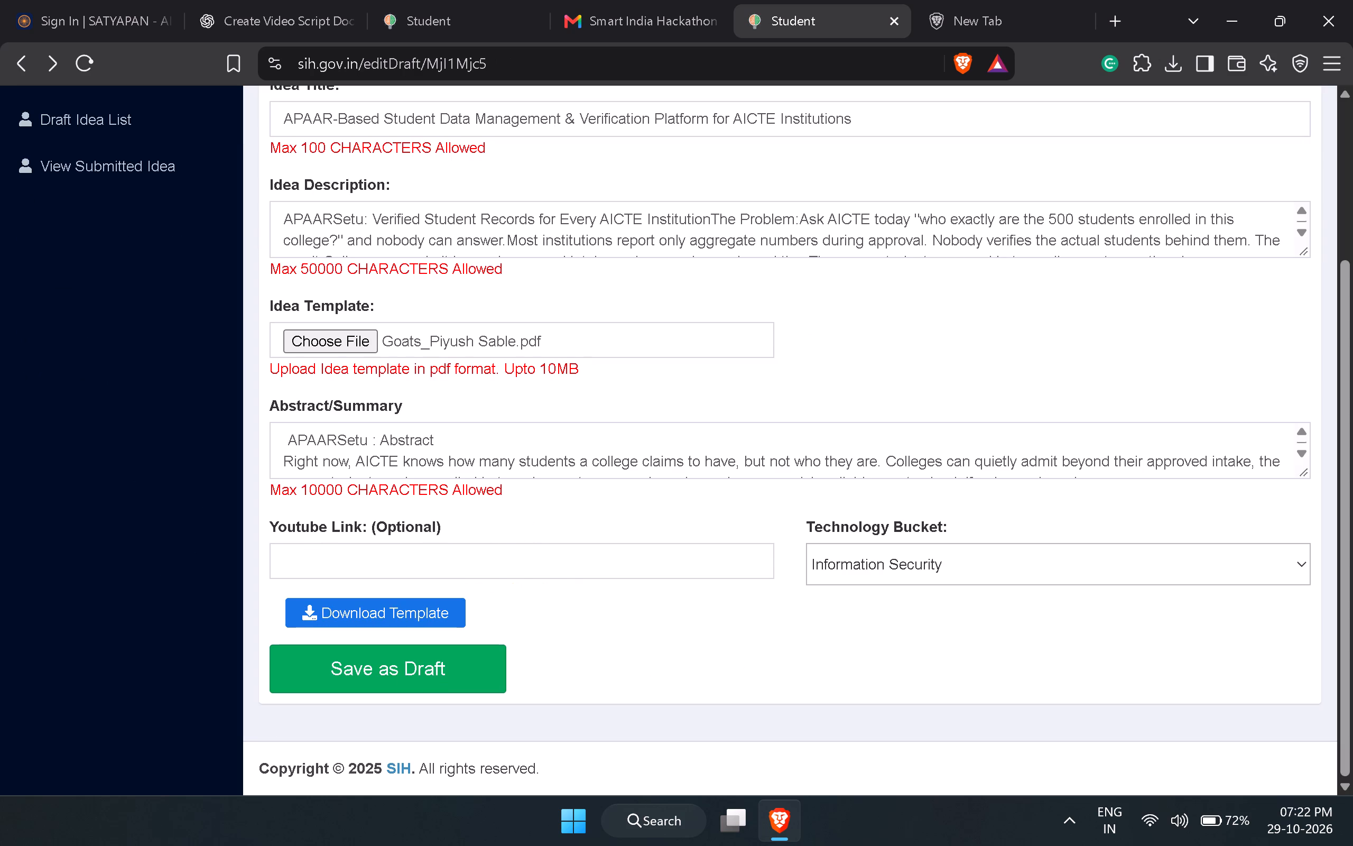
Save the updated APAAR-based platform idea as a draft again from the filled form.
{"action": "left_click", "coordinate": [362, 666]}
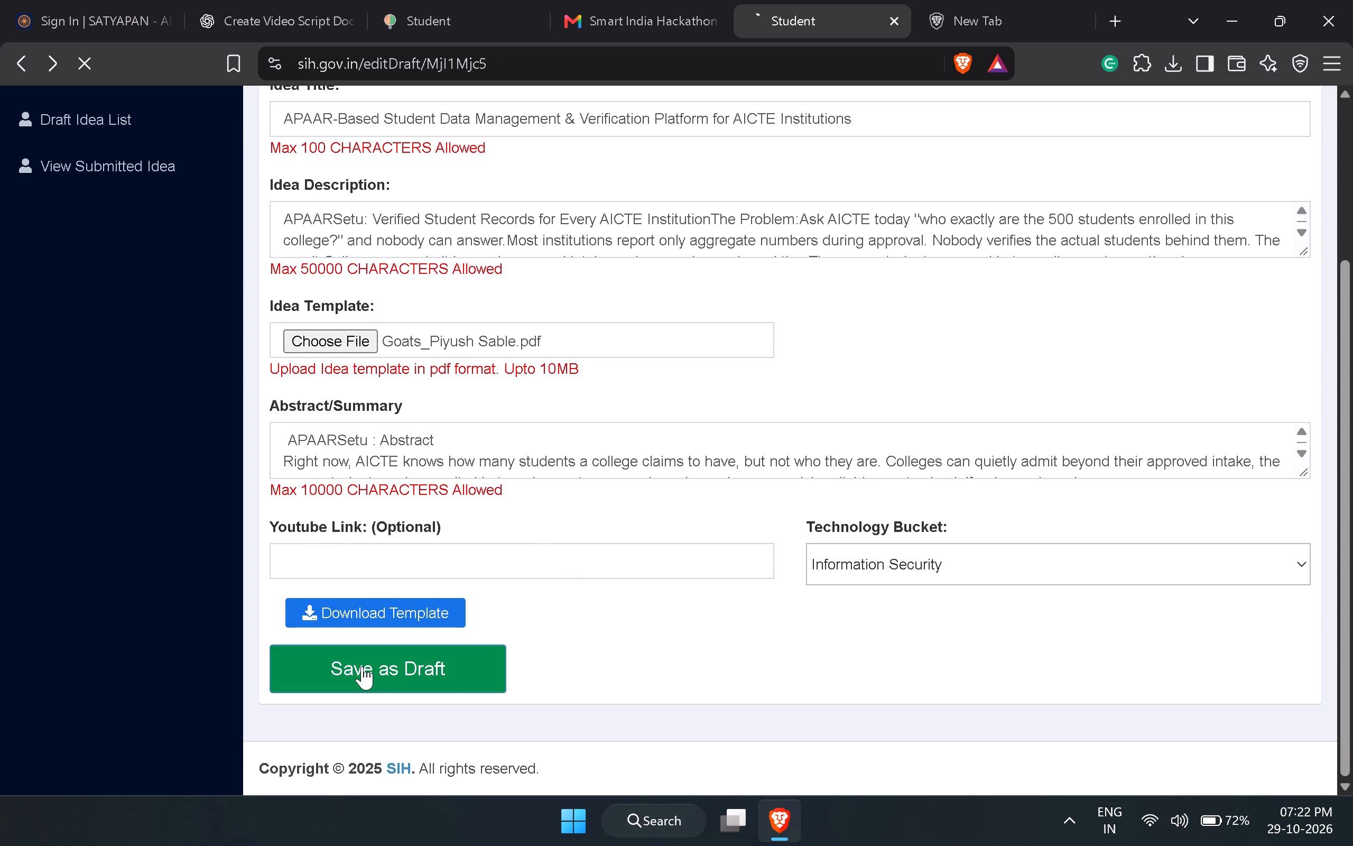